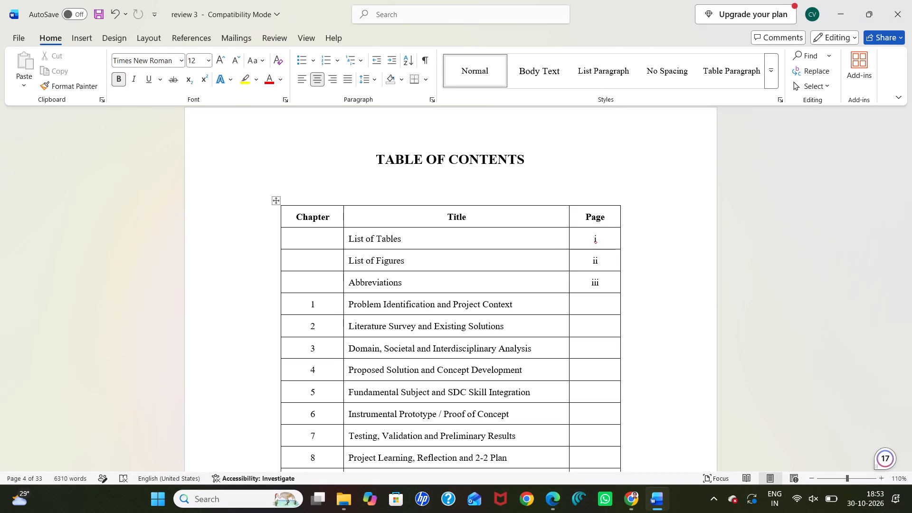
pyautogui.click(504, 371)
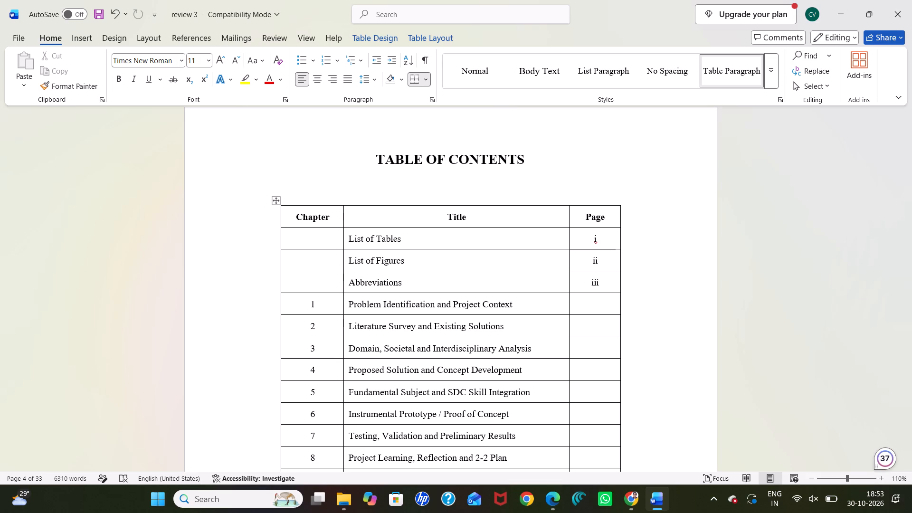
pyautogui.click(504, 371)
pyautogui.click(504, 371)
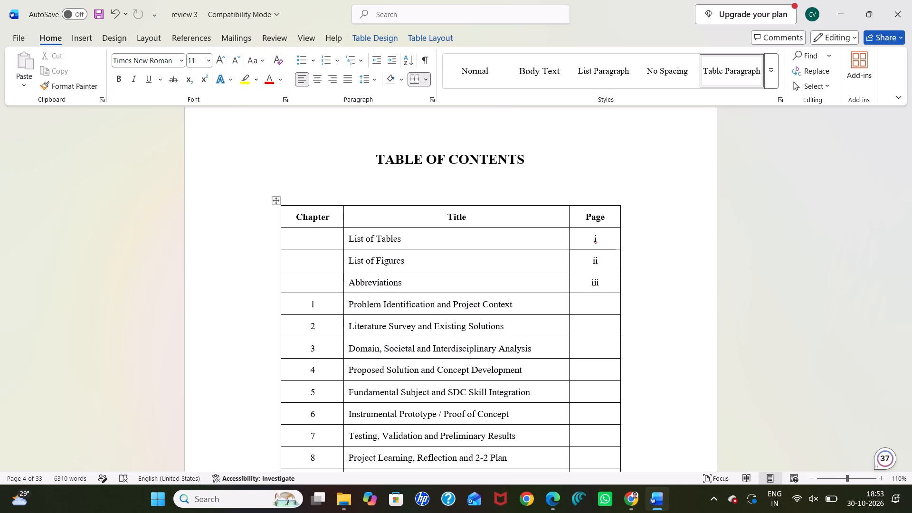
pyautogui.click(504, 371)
# Set the font of the entire document to Times New Roman.
pyautogui.hscroll(-2, 436, 290)
pyautogui.scroll(13, 408, 243)
pyautogui.scroll(-10, 408, 243)
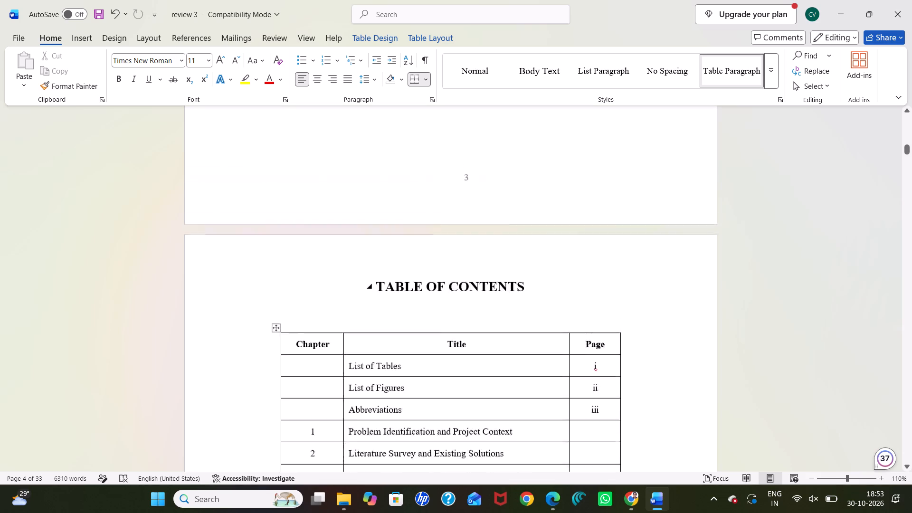
pyautogui.scroll(20, 408, 243)
pyautogui.scroll(20, 408, 243)
pyautogui.scroll(5, 408, 243)
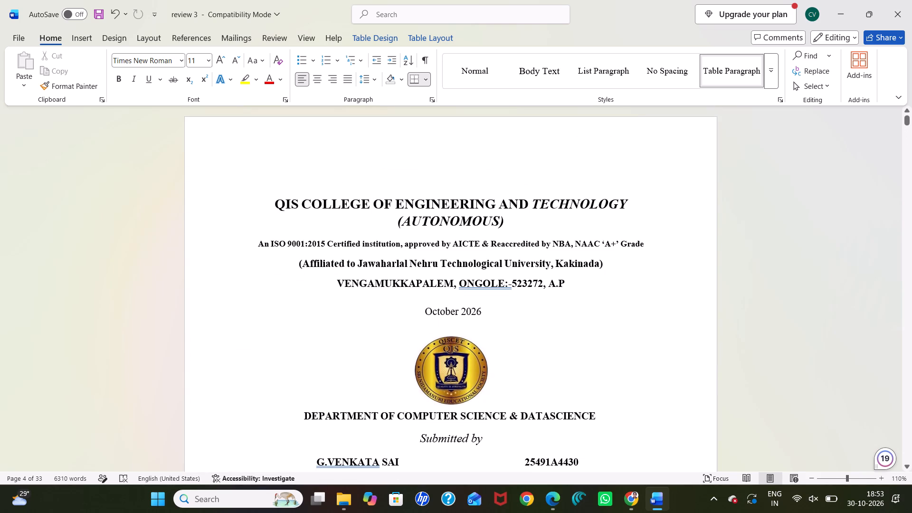
pyautogui.moveTo(259, 196); pyautogui.dragTo(420, 387)
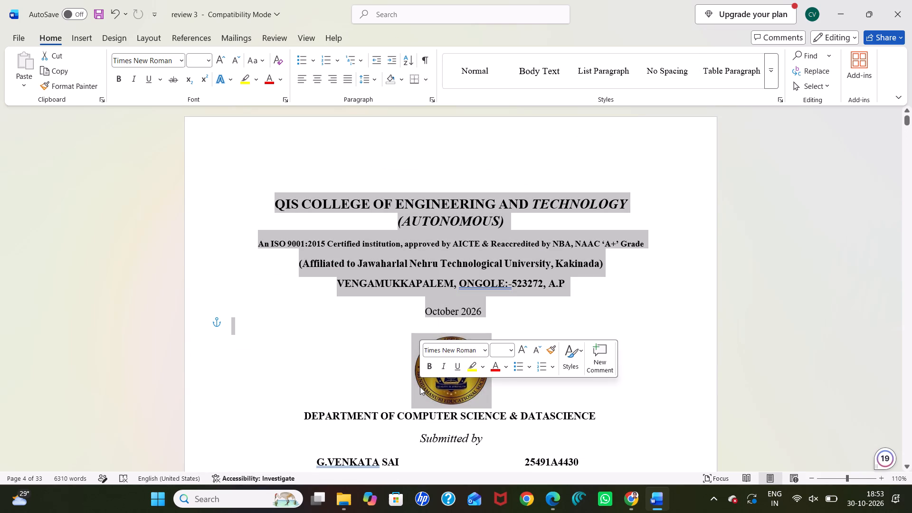
pyautogui.click(646, 347)
pyautogui.hotkey('ctrl', 'a')
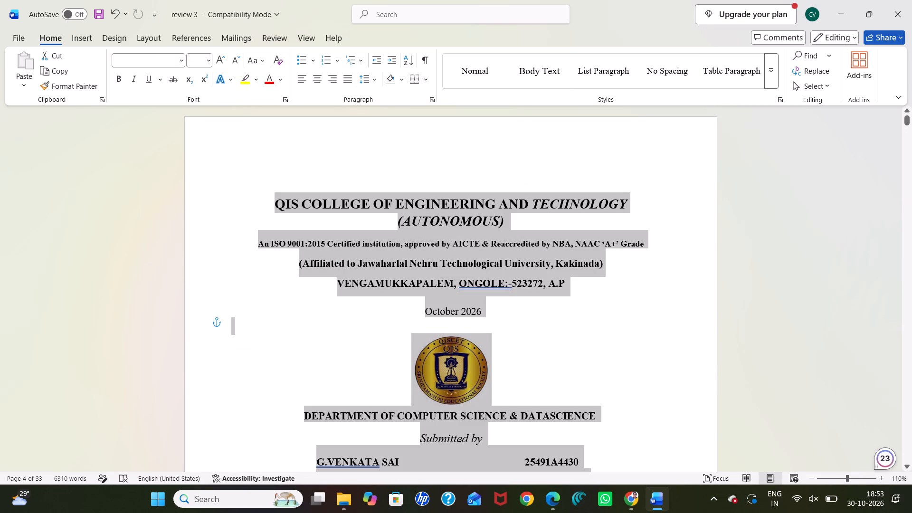
pyautogui.click(183, 58)
pyautogui.click(196, 144)
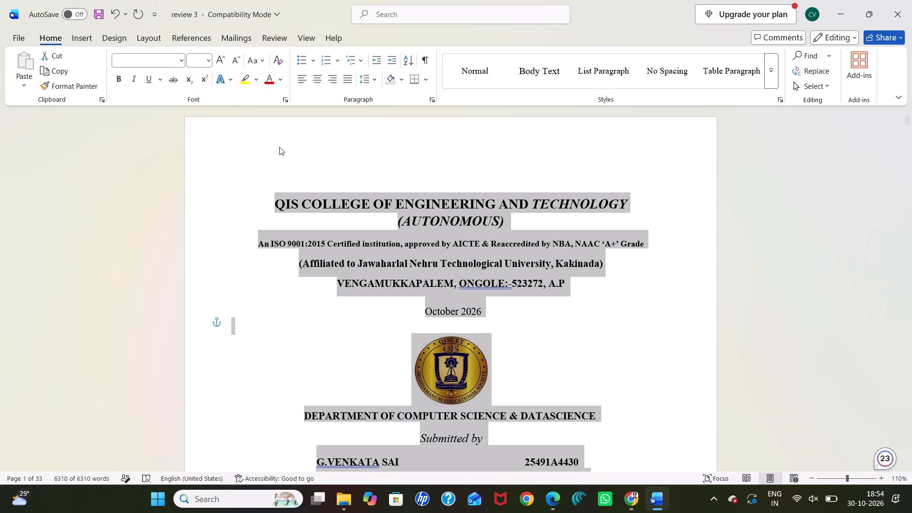
pyautogui.click(346, 185)
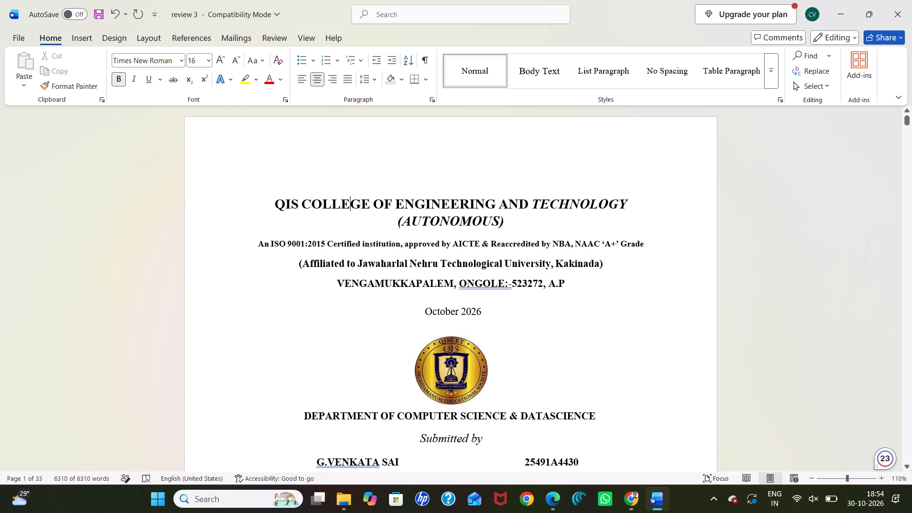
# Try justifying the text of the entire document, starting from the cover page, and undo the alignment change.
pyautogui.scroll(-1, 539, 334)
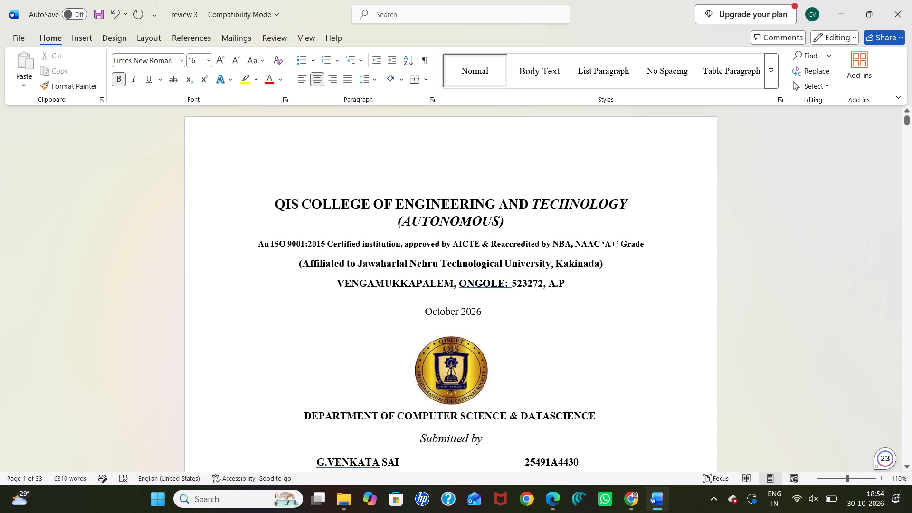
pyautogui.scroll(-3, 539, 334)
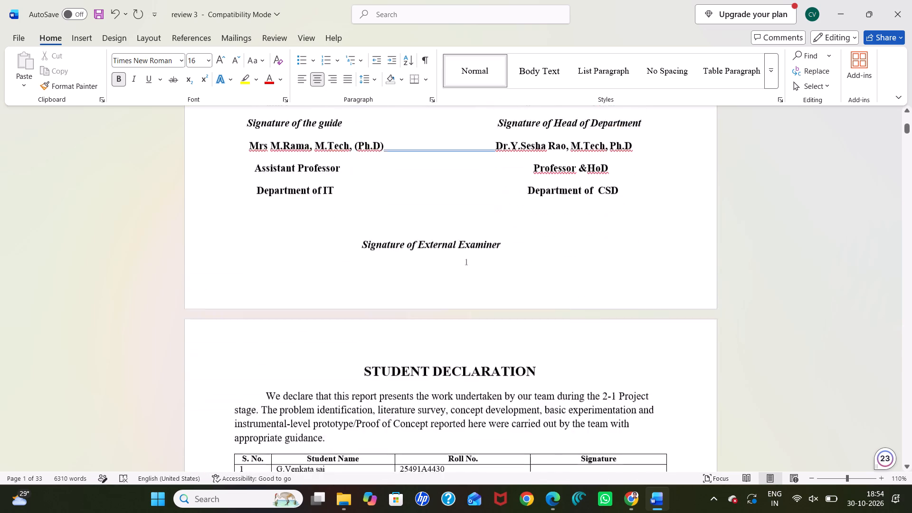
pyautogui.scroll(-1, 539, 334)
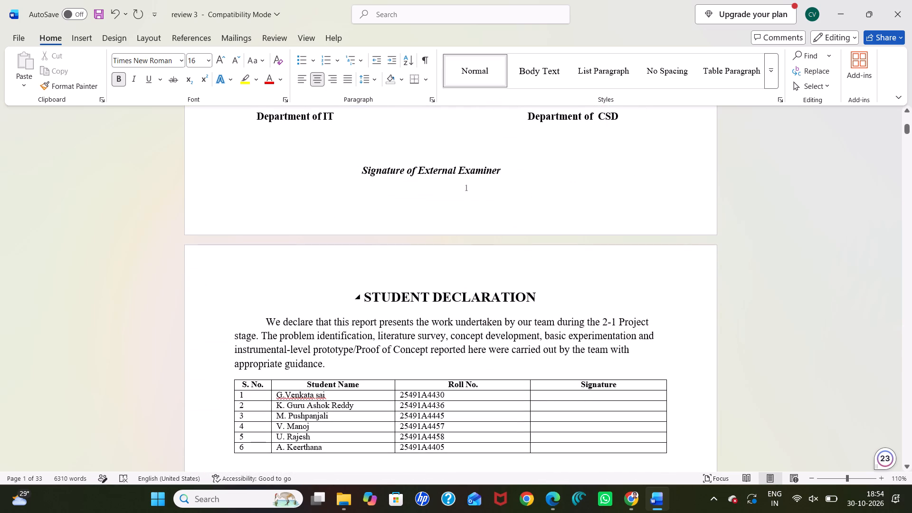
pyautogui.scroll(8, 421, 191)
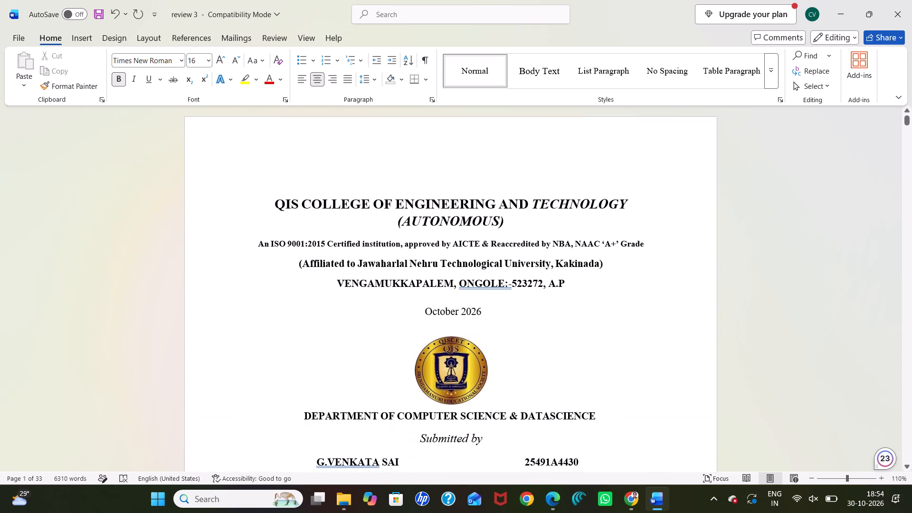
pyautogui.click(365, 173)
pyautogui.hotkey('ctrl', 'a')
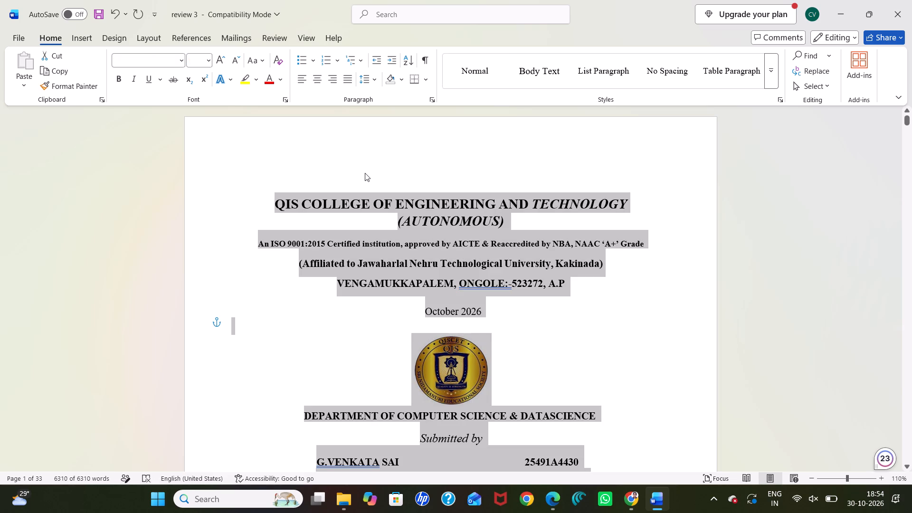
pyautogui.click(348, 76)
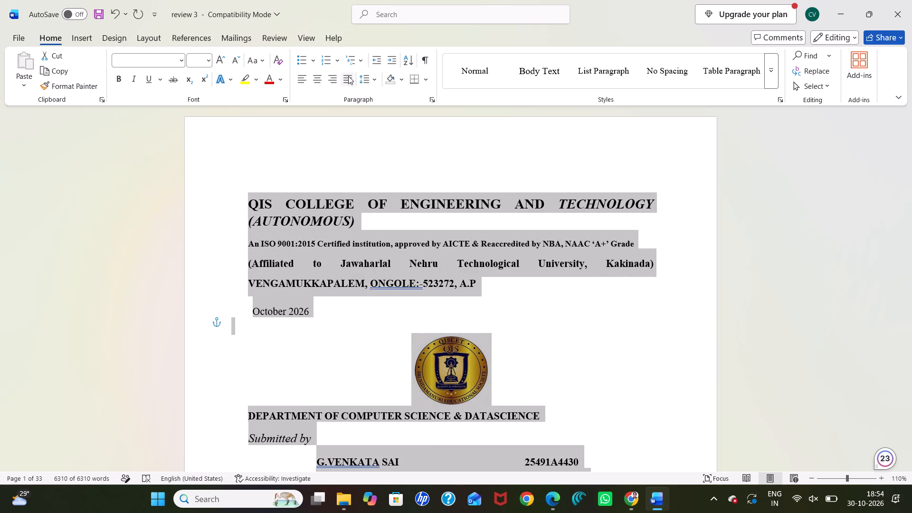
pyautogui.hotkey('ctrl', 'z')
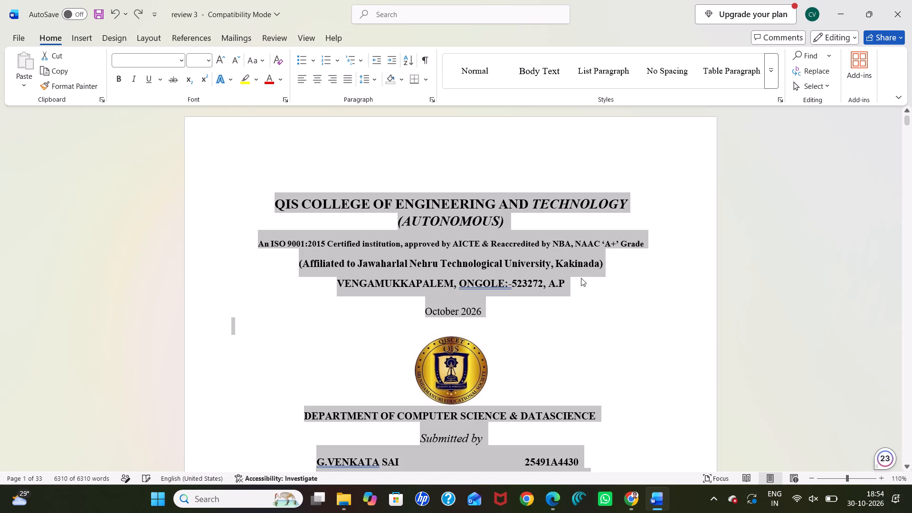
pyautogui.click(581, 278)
# Remove the italic formatting from "(AUTONOMOUS)" in the college name on the cover page.
pyautogui.scroll(-1, 581, 278)
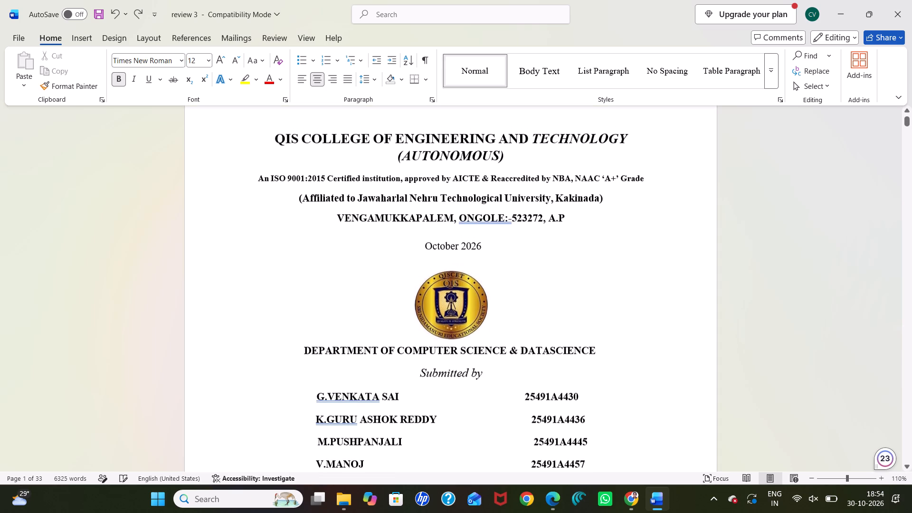
pyautogui.scroll(-1, 581, 278)
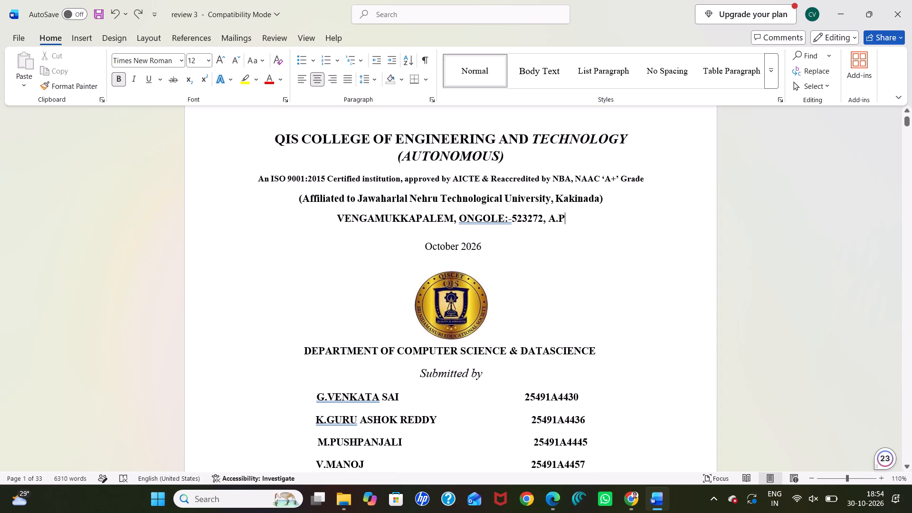
pyautogui.scroll(-1, 550, 245)
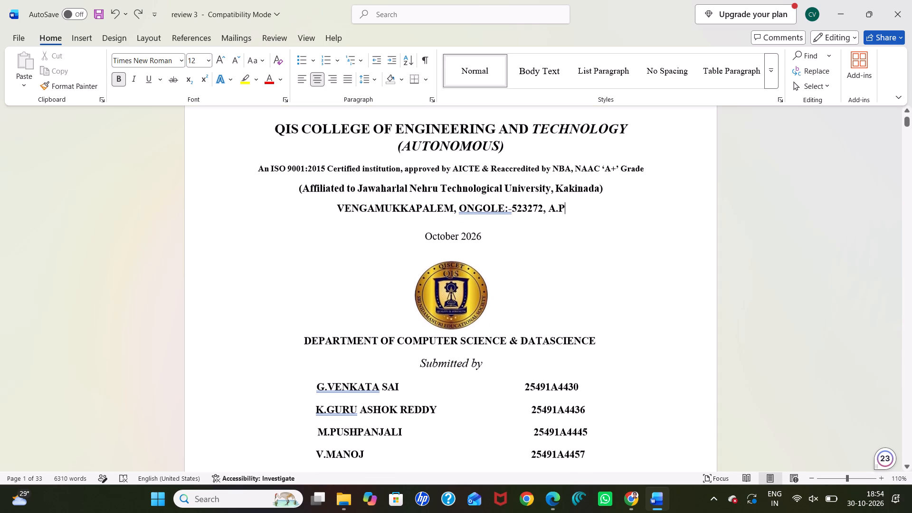
pyautogui.scroll(-1, 550, 245)
pyautogui.scroll(1, 550, 245)
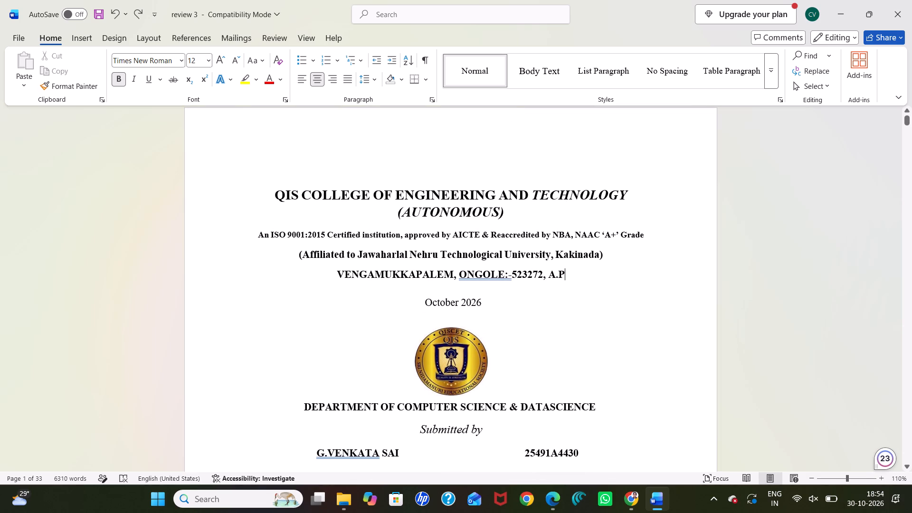
pyautogui.moveTo(520, 214); pyautogui.dragTo(399, 218)
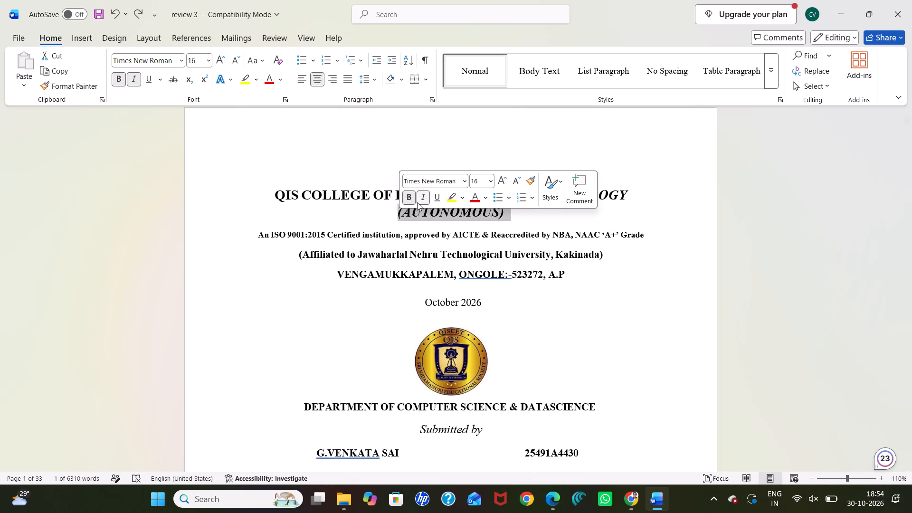
pyautogui.click(420, 198)
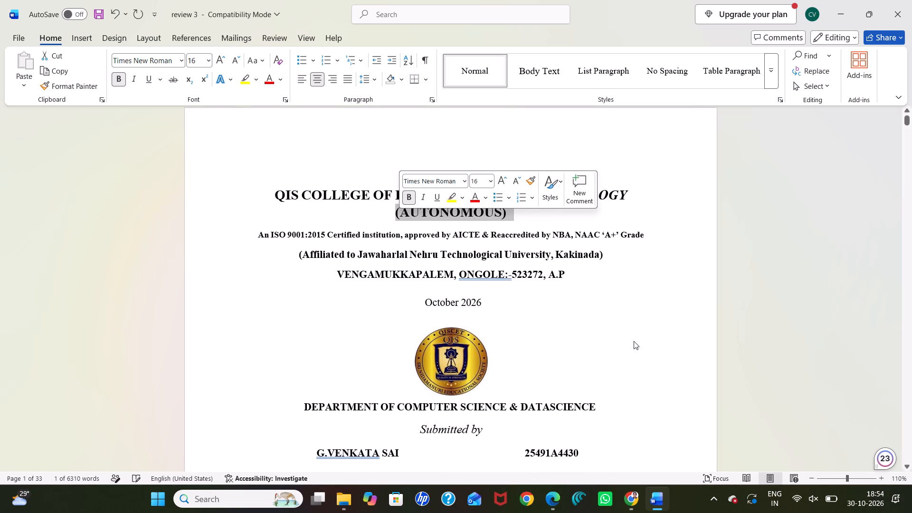
pyautogui.click(634, 341)
# Justify the paragraph under the STUDENT DECLARATION heading on the second page.
pyautogui.scroll(-1, 634, 341)
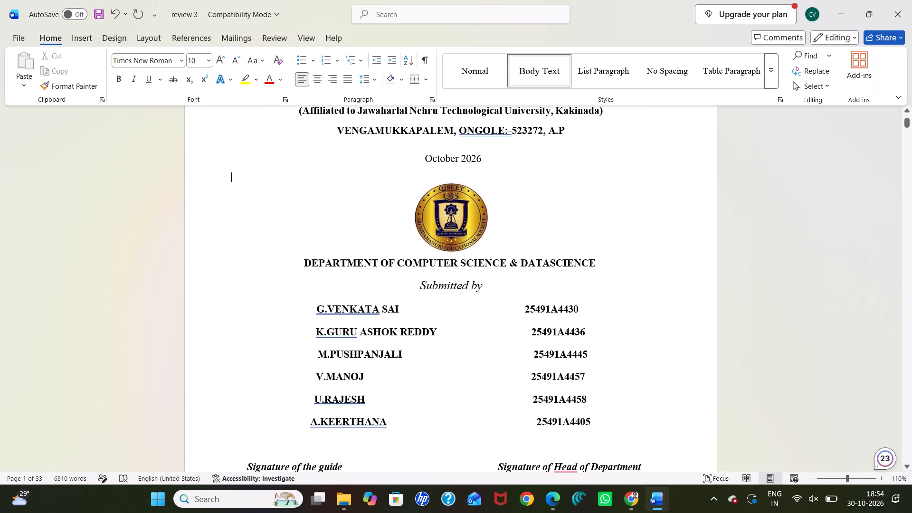
pyautogui.scroll(-5, 503, 290)
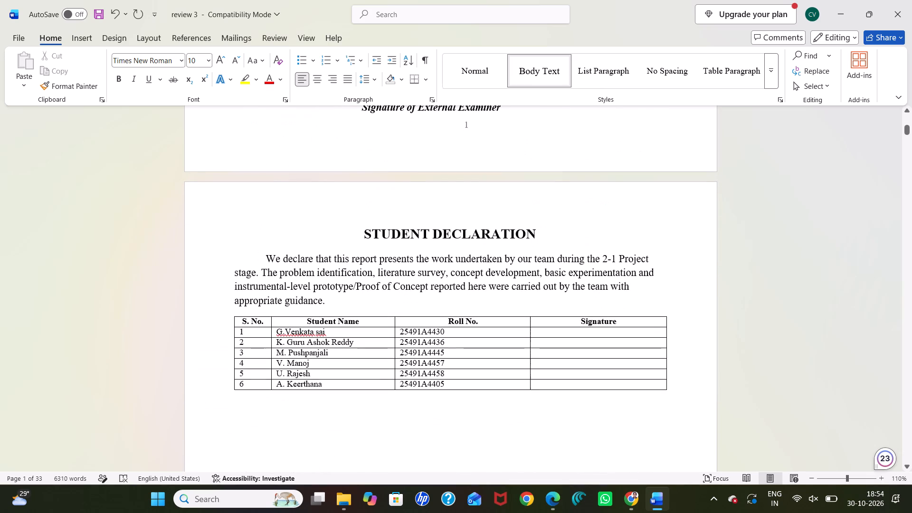
pyautogui.moveTo(264, 255); pyautogui.dragTo(330, 298)
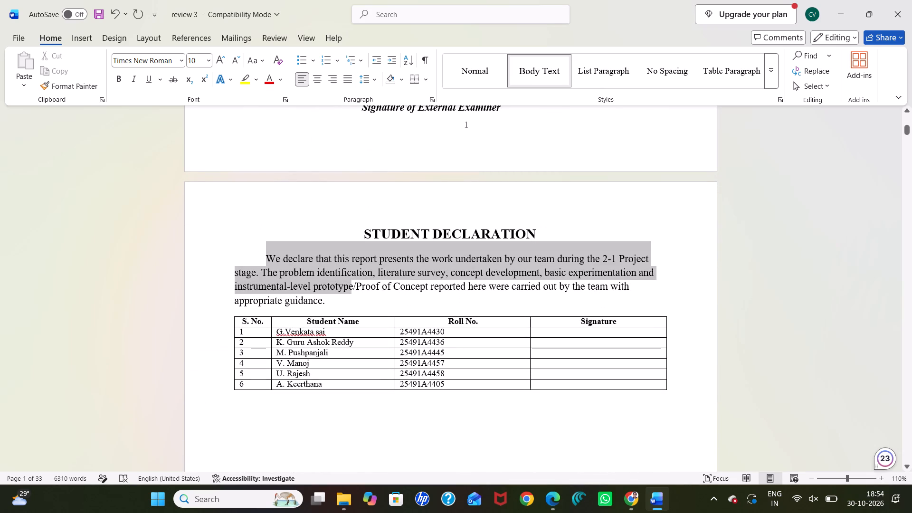
pyautogui.moveTo(330, 298); pyautogui.dragTo(331, 299)
pyautogui.click(346, 74)
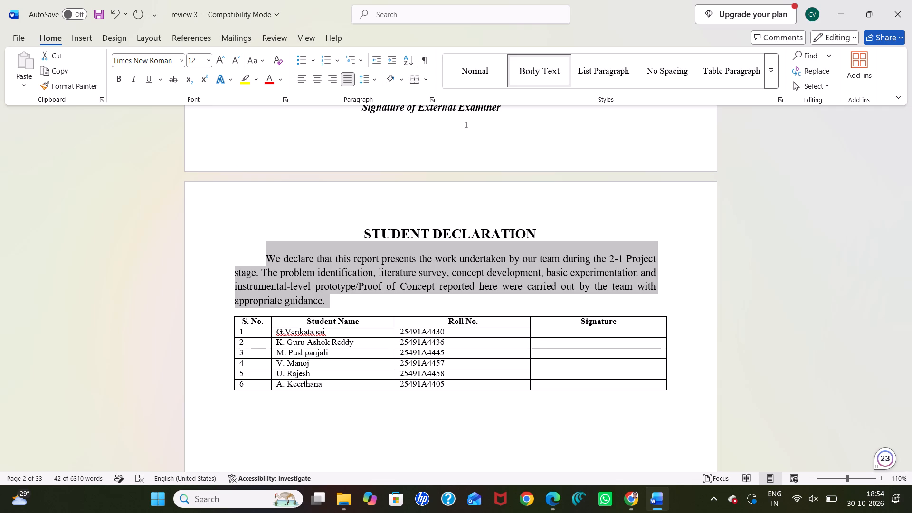
# Insert a blank line between the student declaration paragraph and the student table.
pyautogui.click(344, 298)
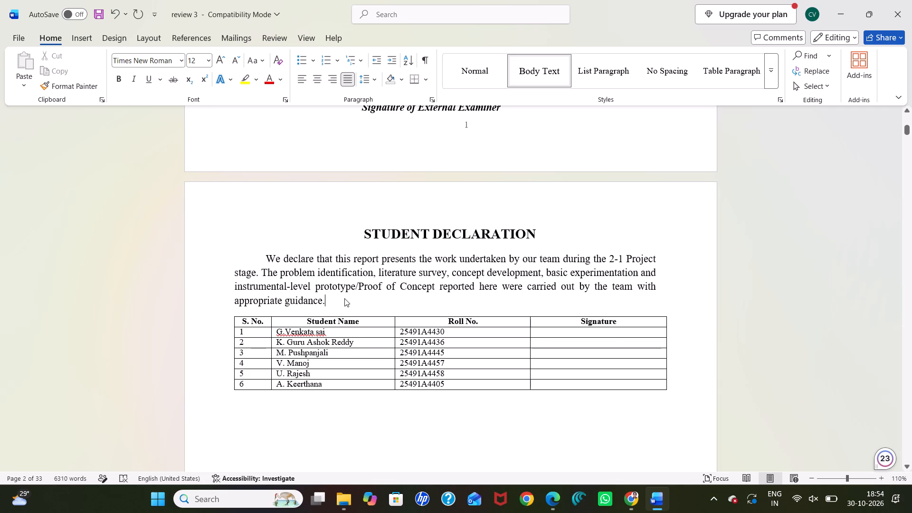
pyautogui.press('Return')
# Resize the student declaration table so it is slightly narrower and its rows are taller.
pyautogui.scroll(-3, 344, 298)
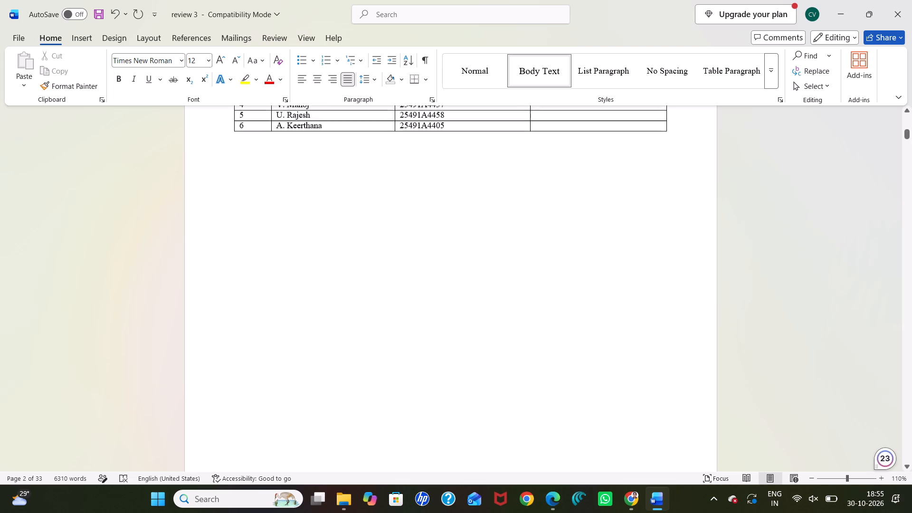
pyautogui.scroll(2, 344, 298)
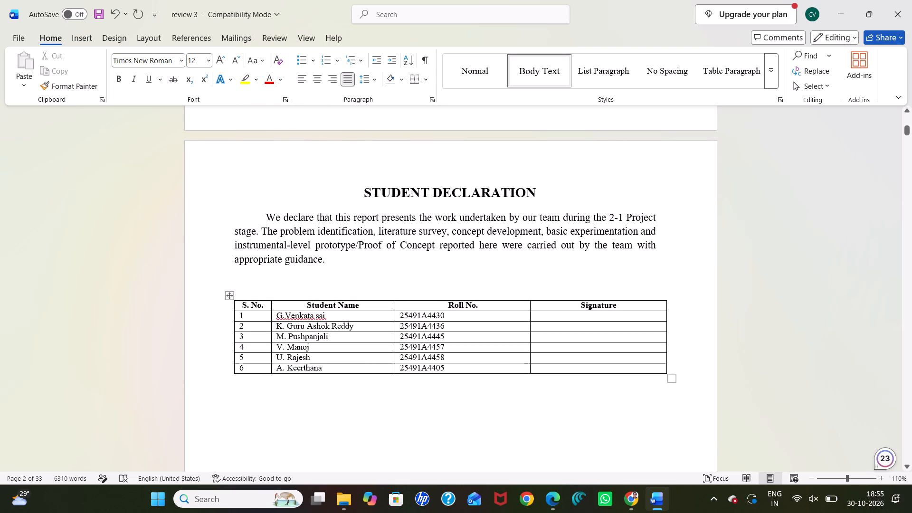
pyautogui.moveTo(669, 380); pyautogui.dragTo(628, 400)
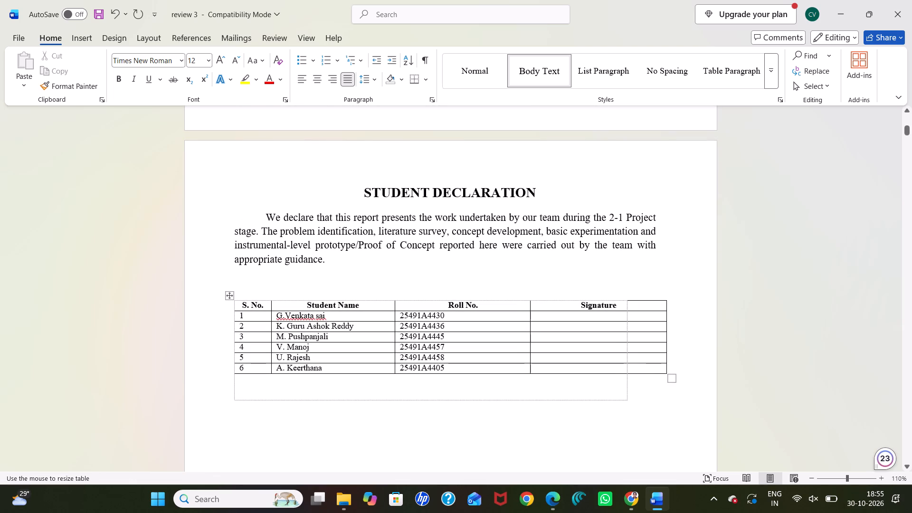
pyautogui.moveTo(628, 400); pyautogui.dragTo(641, 427)
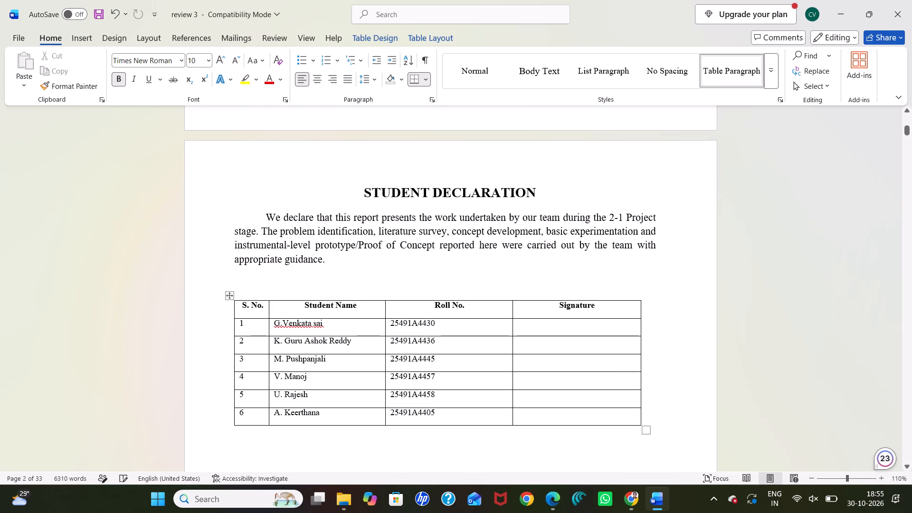
pyautogui.click(682, 356)
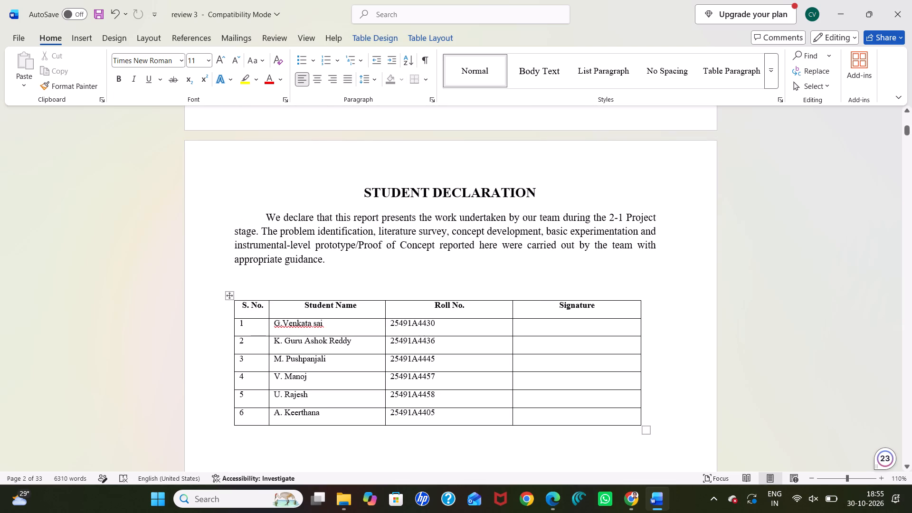
# Check the formatting of the ABSTRACT paragraph and of the text in the student declaration table.
pyautogui.scroll(-4, 329, 297)
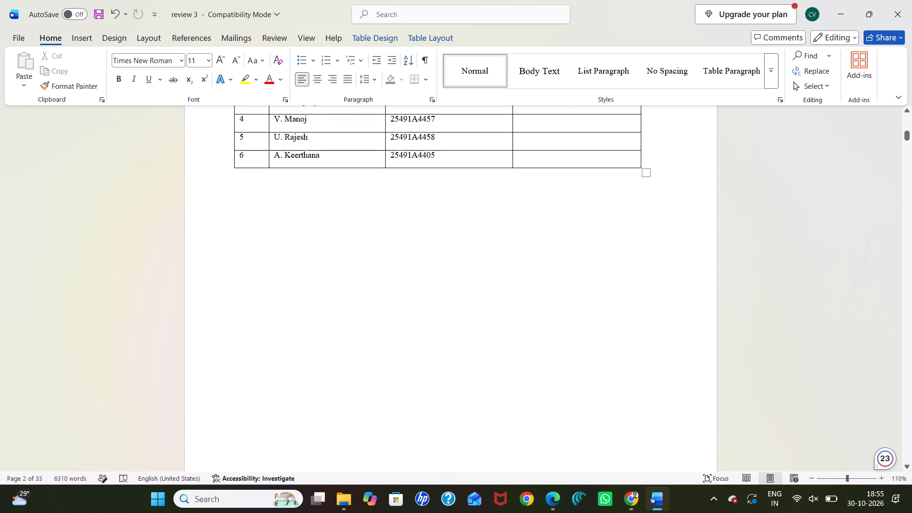
pyautogui.scroll(-2, 329, 297)
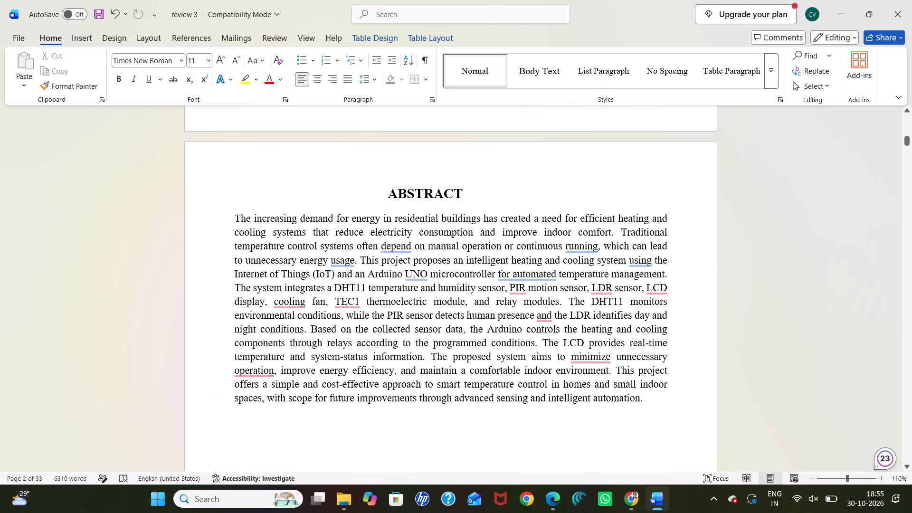
pyautogui.moveTo(647, 405); pyautogui.dragTo(273, 227)
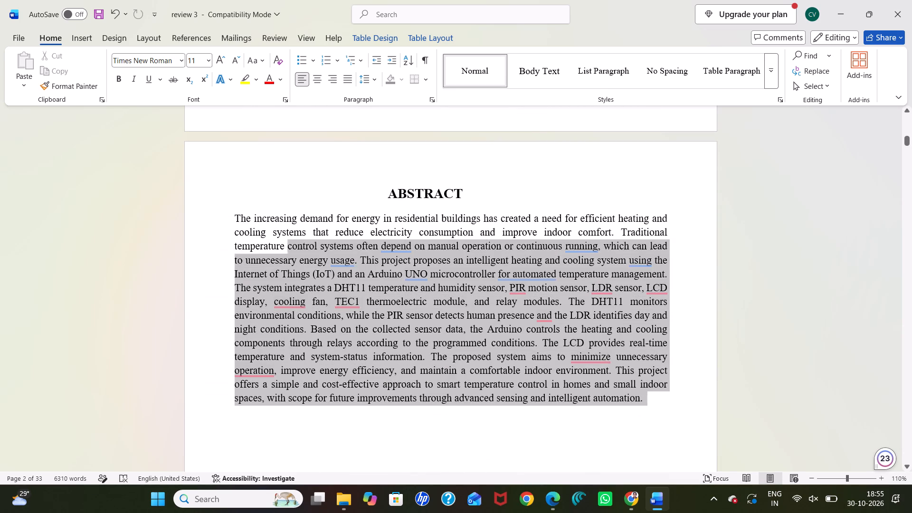
pyautogui.moveTo(273, 227); pyautogui.dragTo(247, 219)
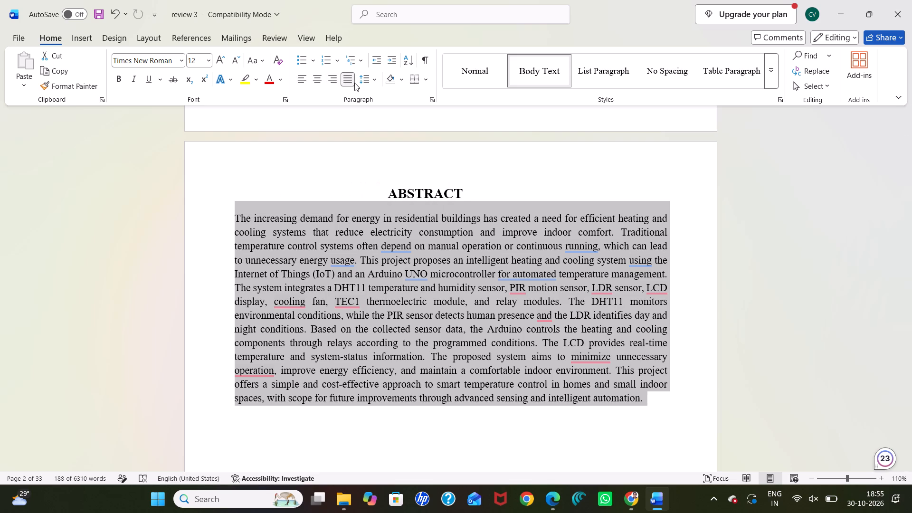
pyautogui.click(568, 326)
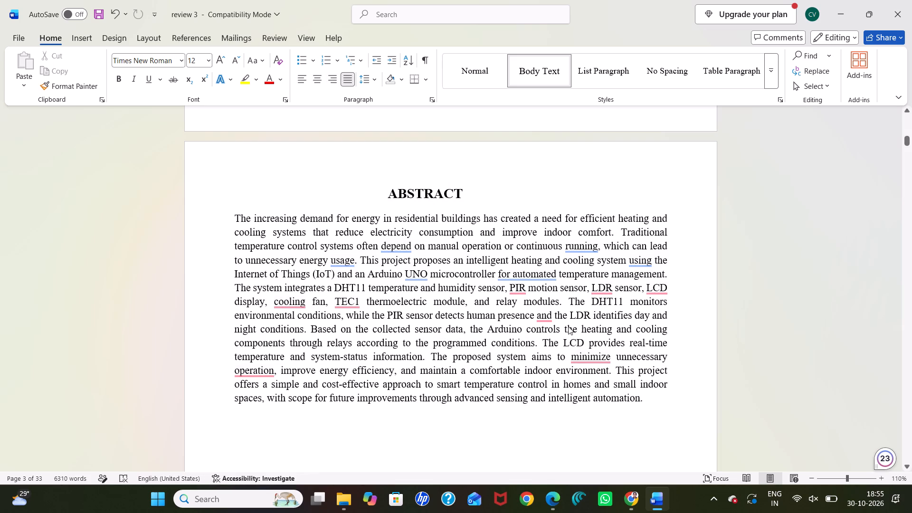
pyautogui.scroll(2, 568, 326)
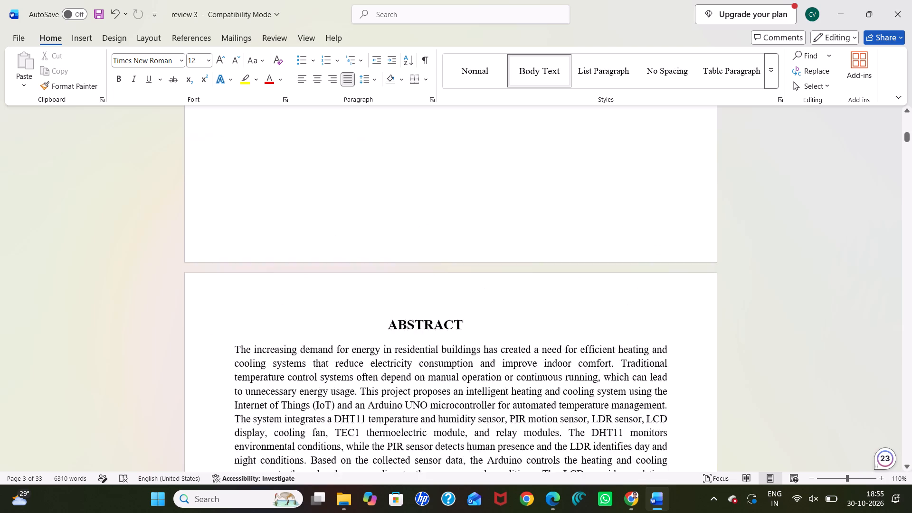
pyautogui.scroll(5, 568, 326)
pyautogui.scroll(-3, 568, 326)
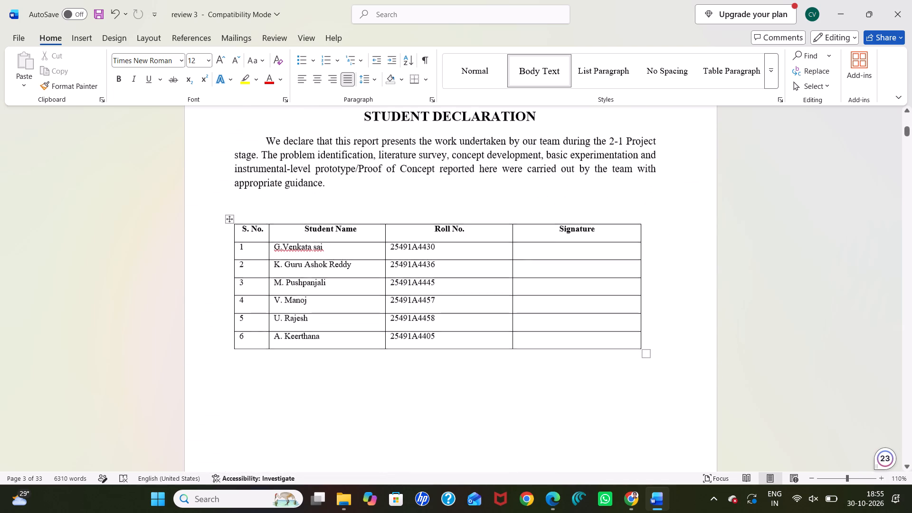
pyautogui.moveTo(572, 342); pyautogui.dragTo(225, 237)
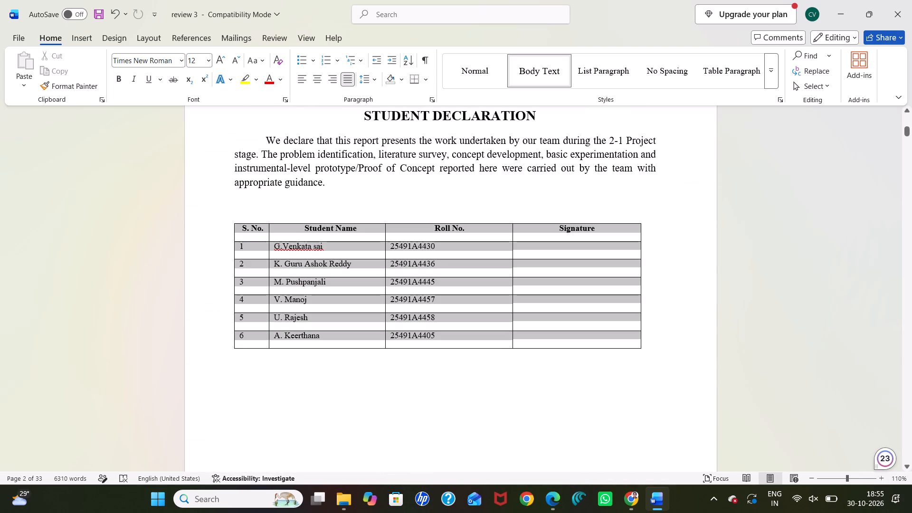
pyautogui.moveTo(225, 237); pyautogui.dragTo(225, 237)
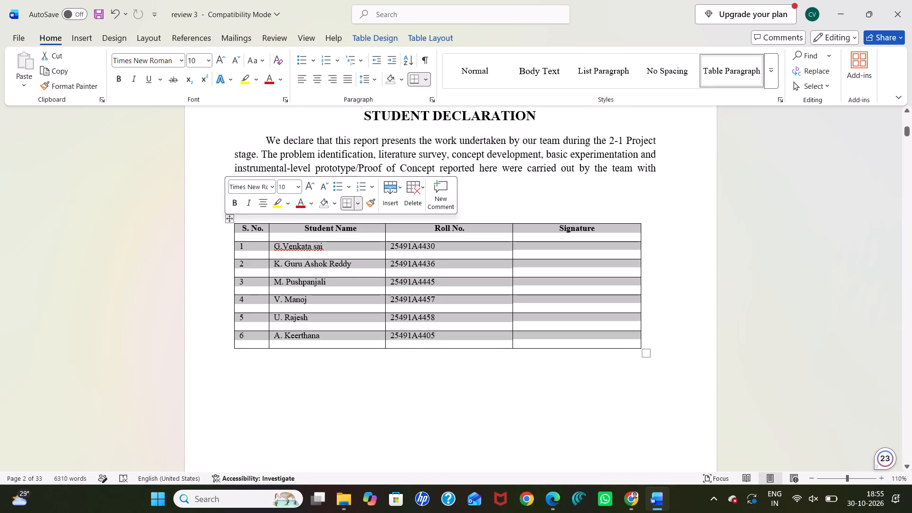
pyautogui.click(486, 405)
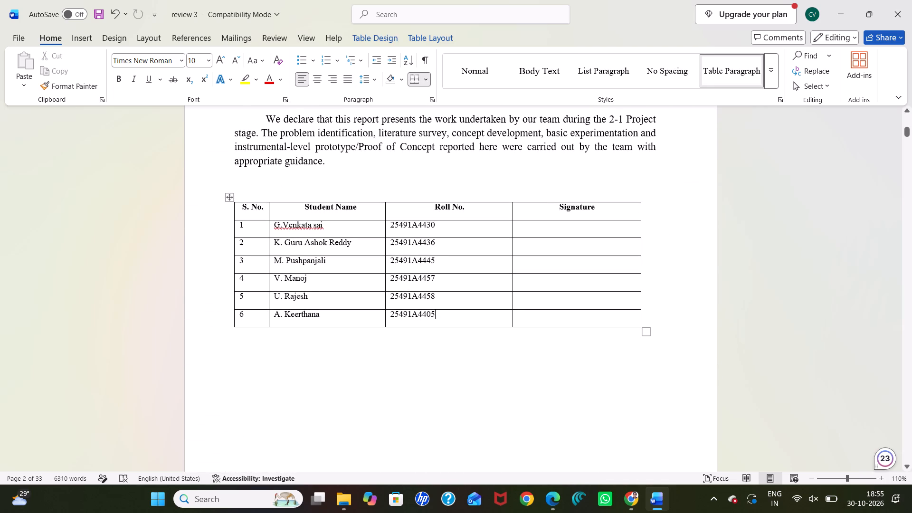
# Insert a space after the initial's period in the first student's name in the declaration table.
pyautogui.click(285, 227)
pyautogui.press('BackSpace')
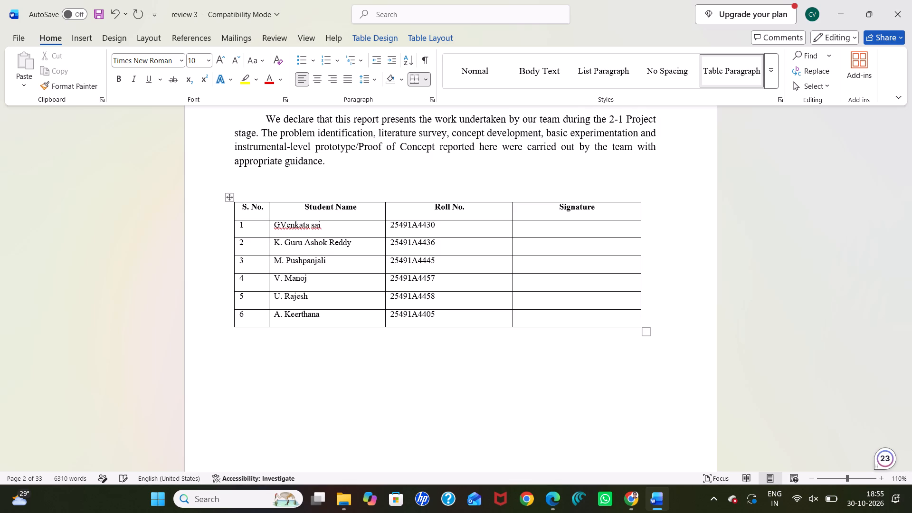
pyautogui.write('.')
pyautogui.press('space')
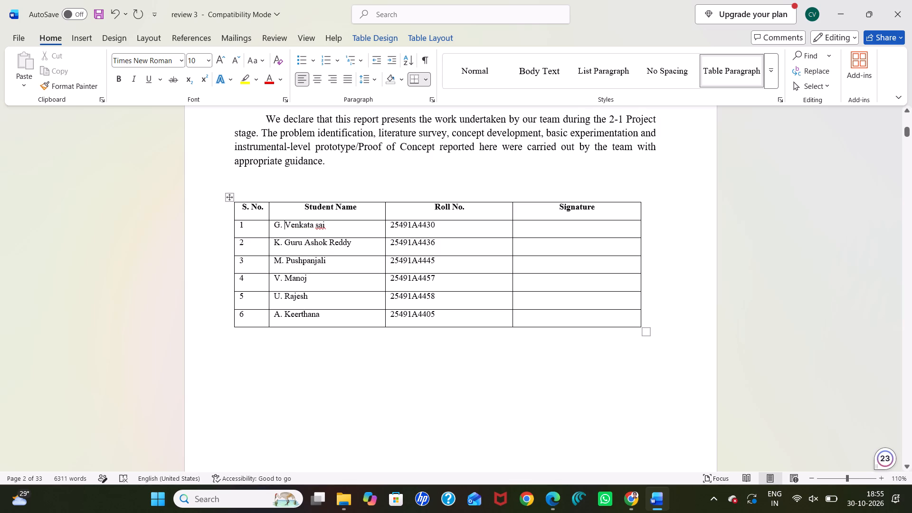
# Check the font formatting of the ABSTRACT and TABLE OF CONTENTS headings and look over the layout of the contents table.
pyautogui.scroll(-4, 465, 374)
pyautogui.scroll(1, 465, 374)
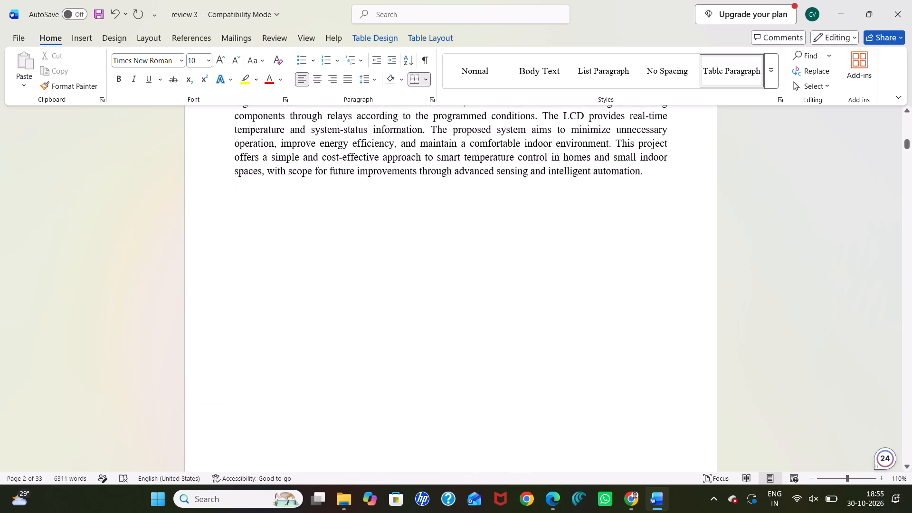
pyautogui.scroll(1, 465, 374)
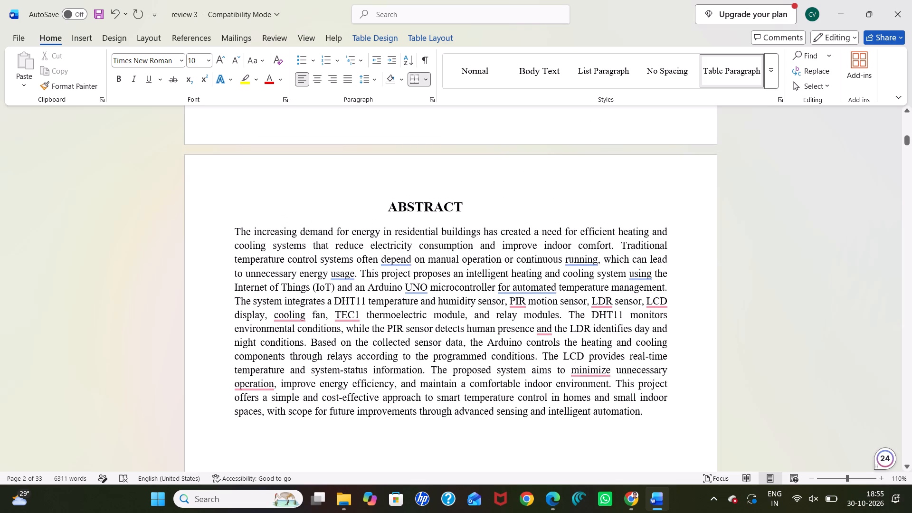
pyautogui.moveTo(471, 208); pyautogui.dragTo(383, 200)
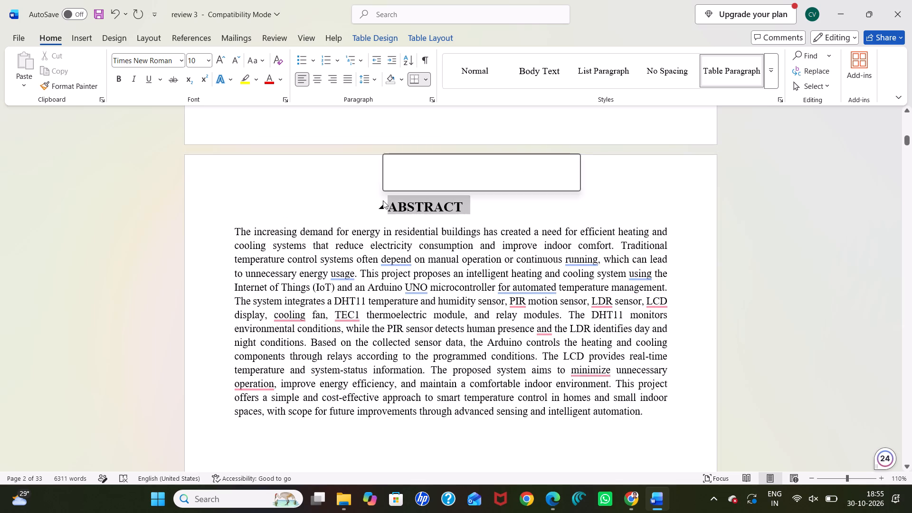
pyautogui.click(594, 201)
pyautogui.scroll(-1, 594, 201)
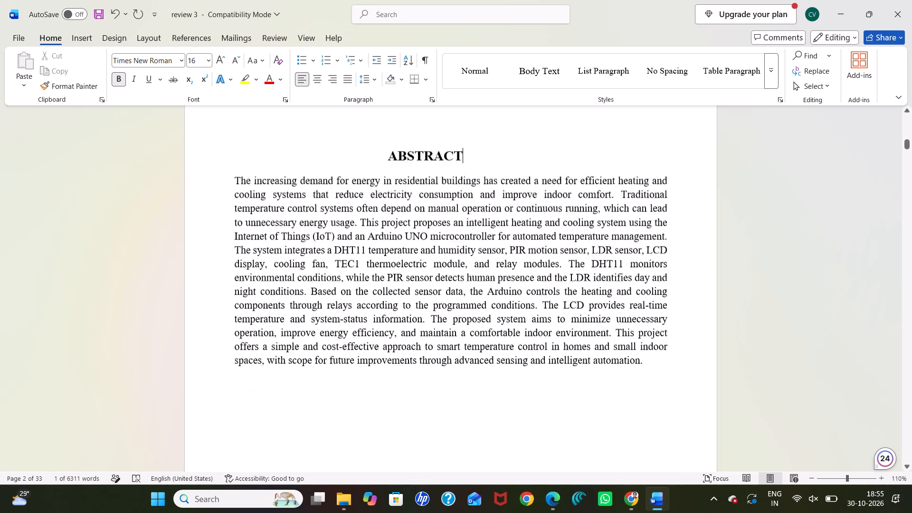
pyautogui.scroll(-4, 594, 201)
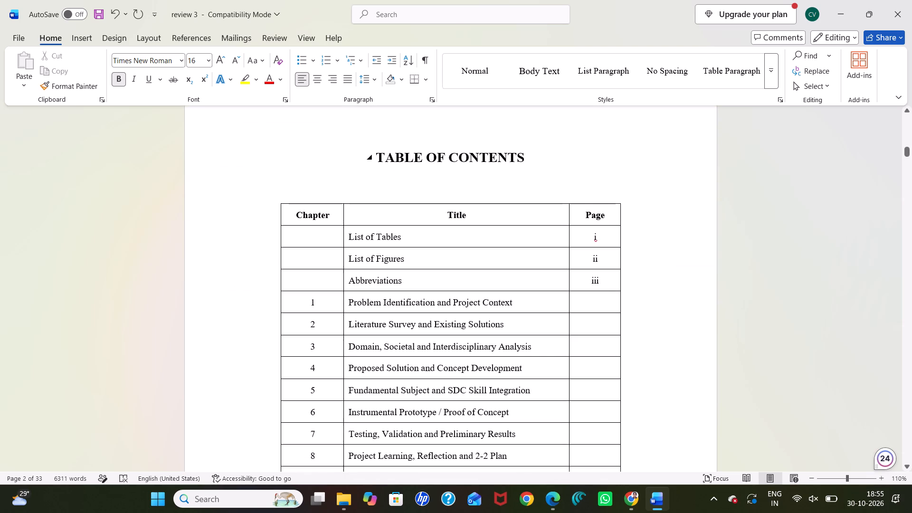
pyautogui.moveTo(549, 160); pyautogui.dragTo(363, 164)
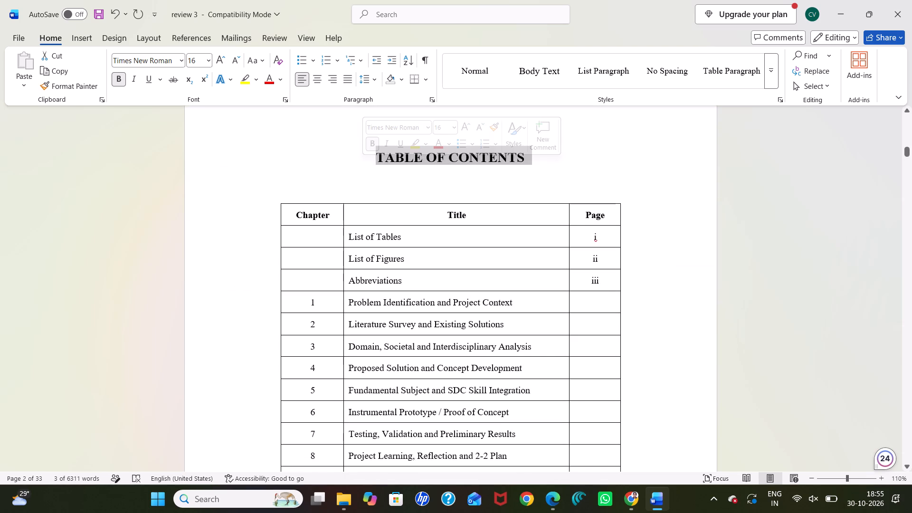
pyautogui.click(485, 192)
pyautogui.scroll(-1, 485, 192)
pyautogui.scroll(1, 485, 192)
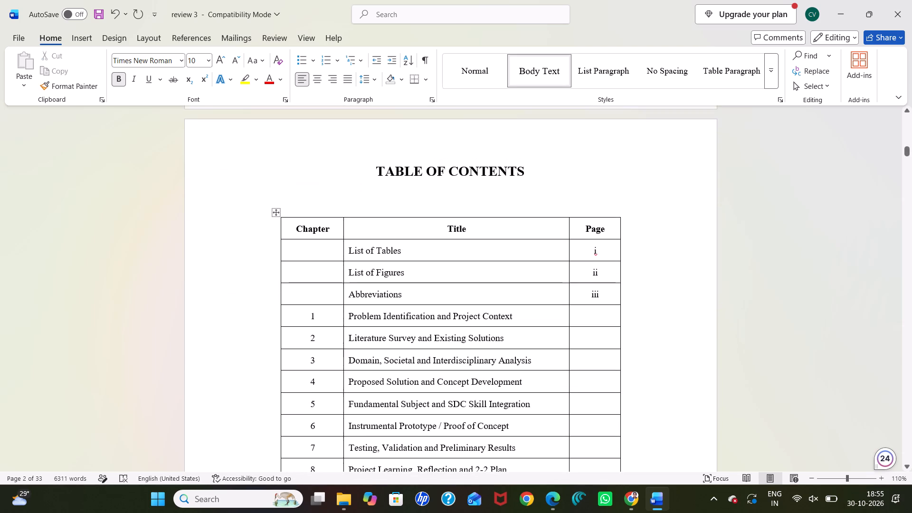
pyautogui.scroll(-1, 485, 192)
pyautogui.keyDown('ctrl'); pyautogui.scroll(-2, 485, 192); pyautogui.keyUp('ctrl')
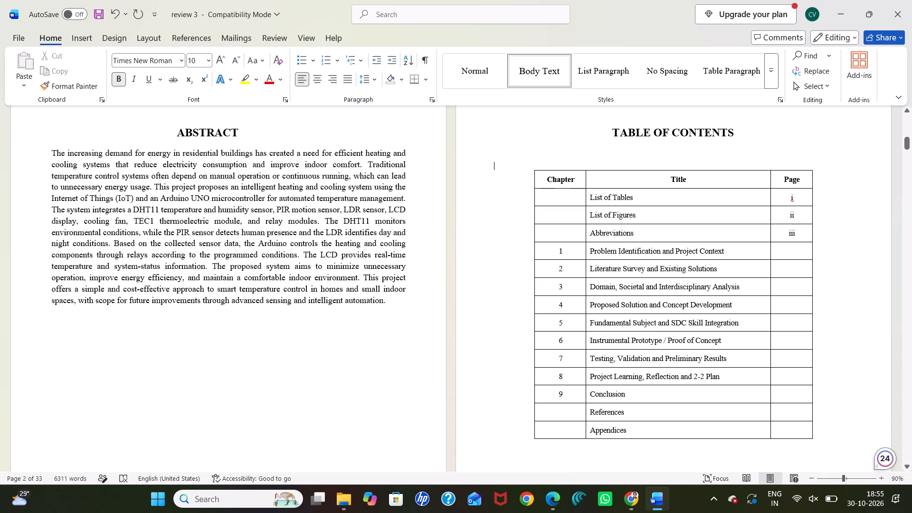
pyautogui.hscroll(-2, 499, 289)
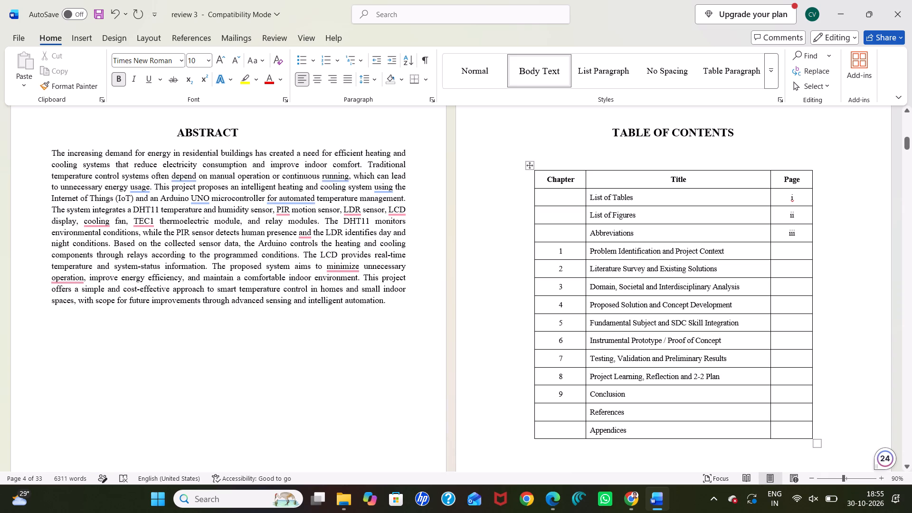
pyautogui.keyDown('ctrl'); pyautogui.scroll(1, 703, 426); pyautogui.keyUp('ctrl')
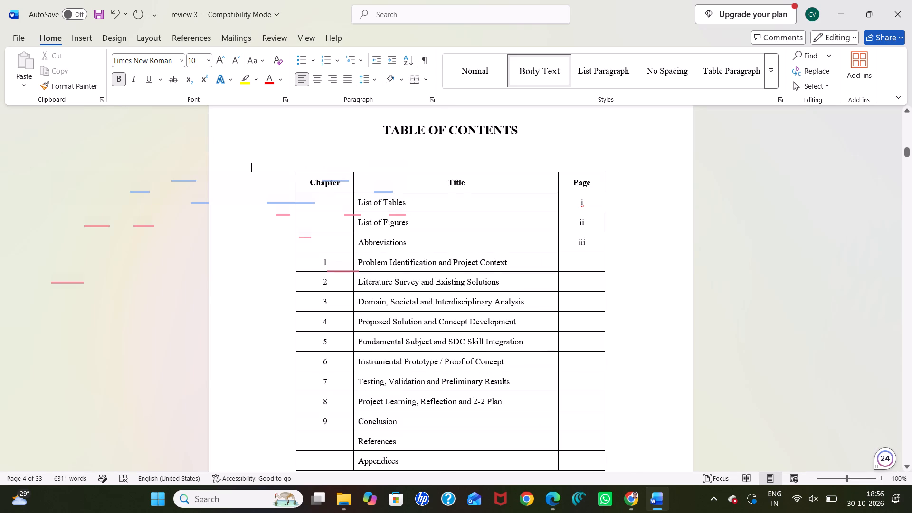
pyautogui.scroll(-1, 703, 426)
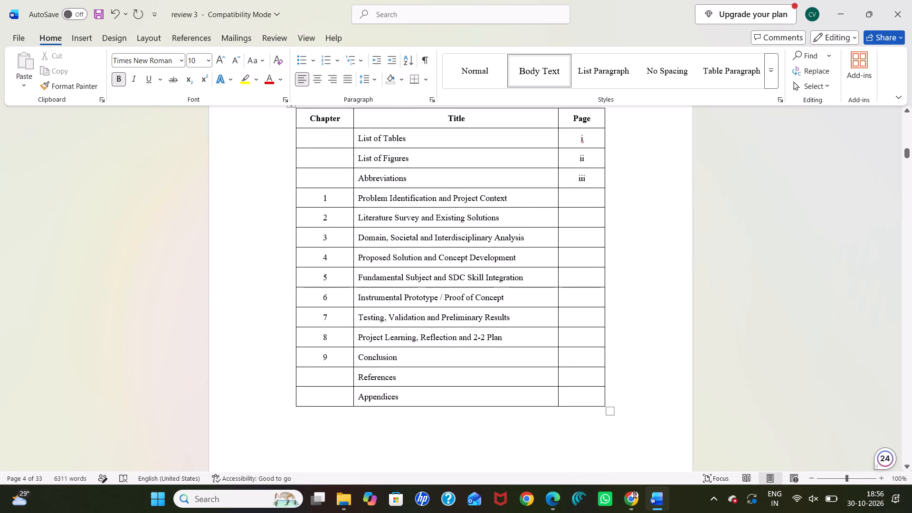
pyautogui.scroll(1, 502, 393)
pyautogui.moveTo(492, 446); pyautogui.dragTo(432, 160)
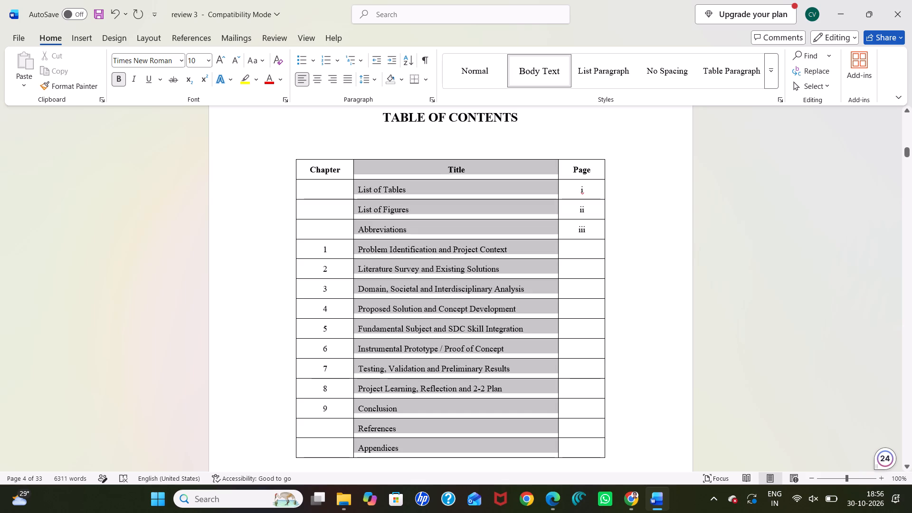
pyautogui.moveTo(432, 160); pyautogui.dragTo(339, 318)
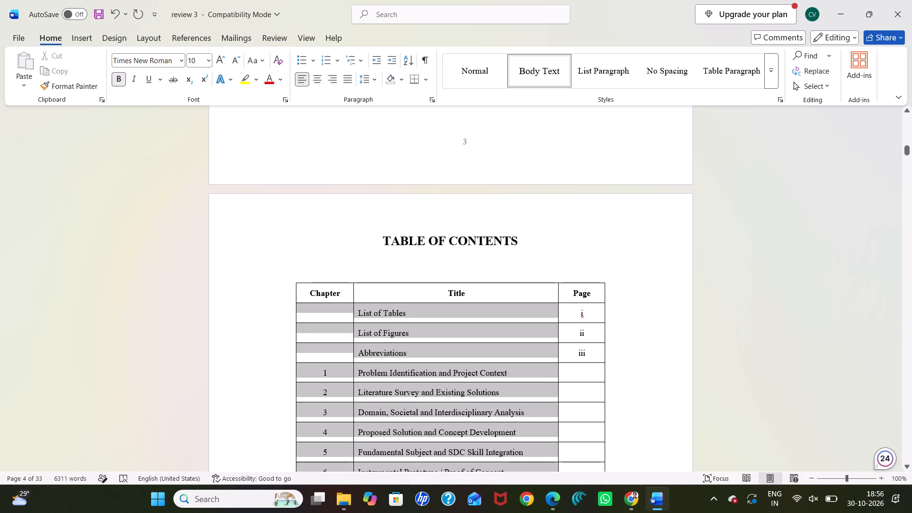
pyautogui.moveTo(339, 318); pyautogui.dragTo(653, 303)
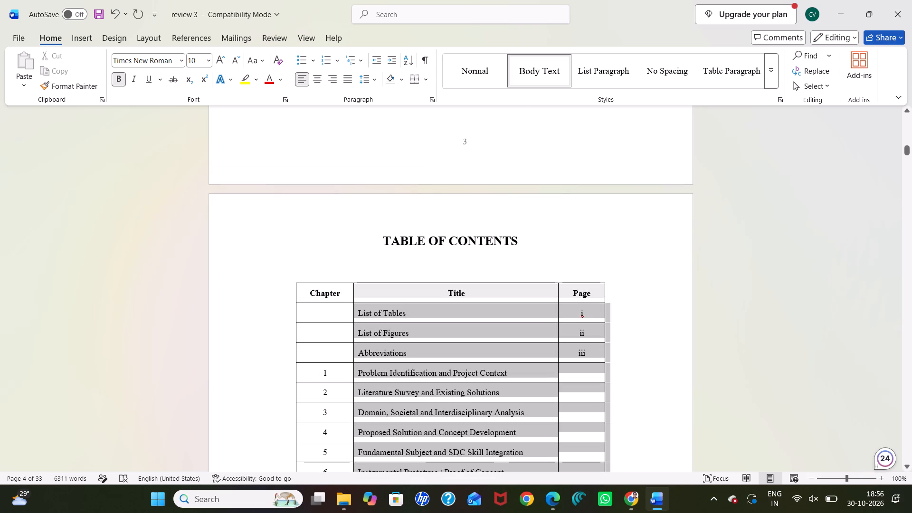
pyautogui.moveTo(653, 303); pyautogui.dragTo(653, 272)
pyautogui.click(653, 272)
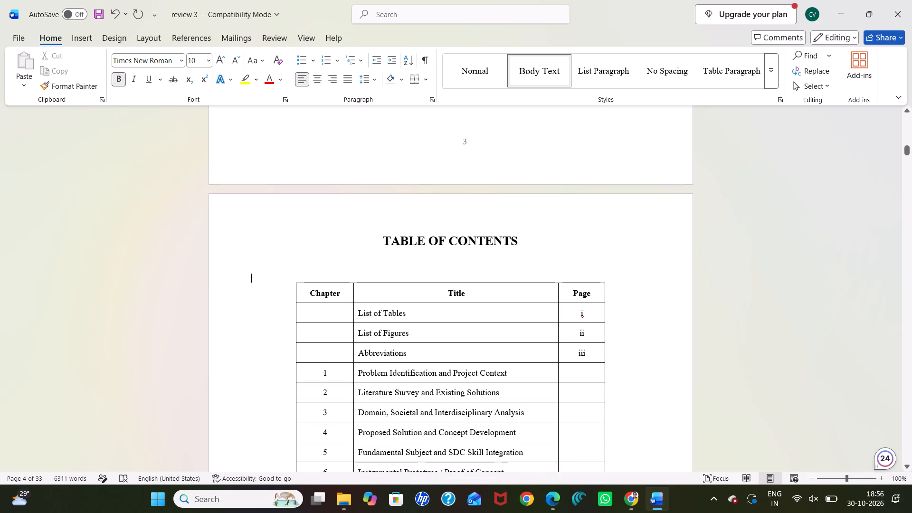
# Set the font size of all text in the TABLE OF CONTENTS table to 10.
pyautogui.scroll(-1, 486, 316)
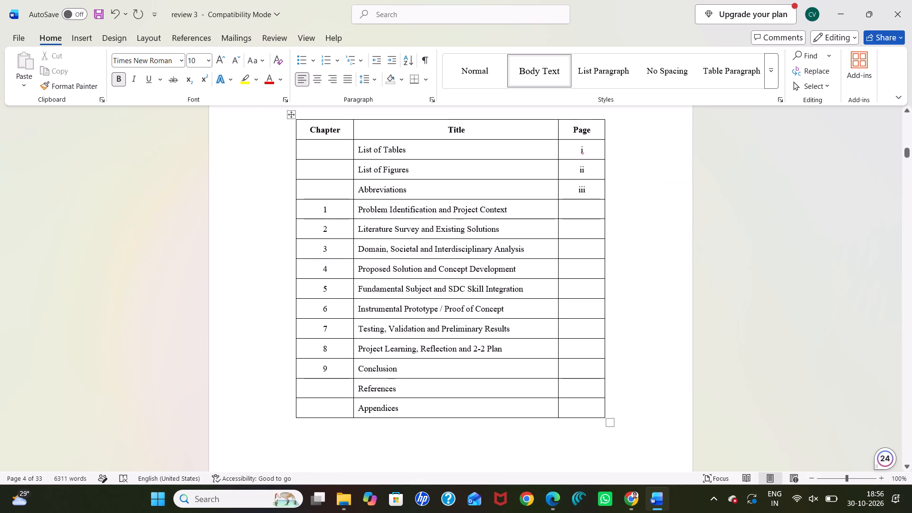
pyautogui.moveTo(306, 126); pyautogui.dragTo(610, 391)
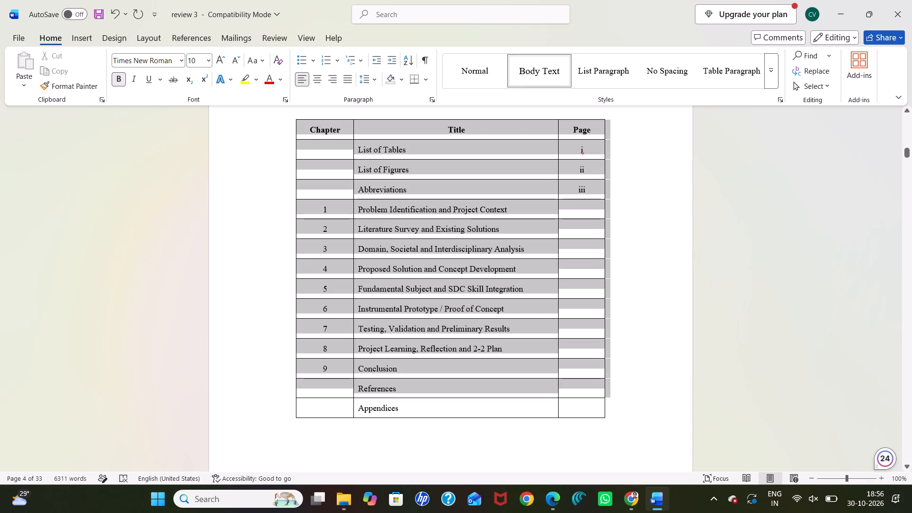
pyautogui.moveTo(610, 391); pyautogui.dragTo(615, 413)
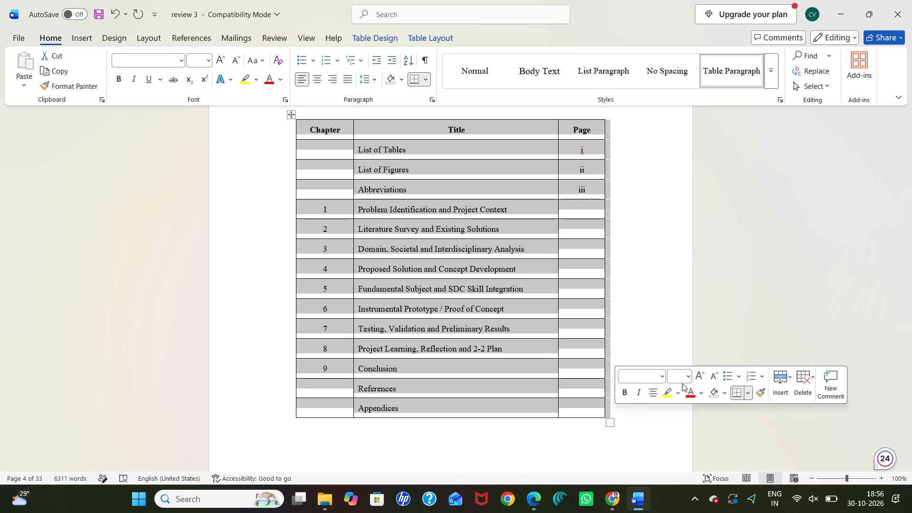
pyautogui.click(685, 380)
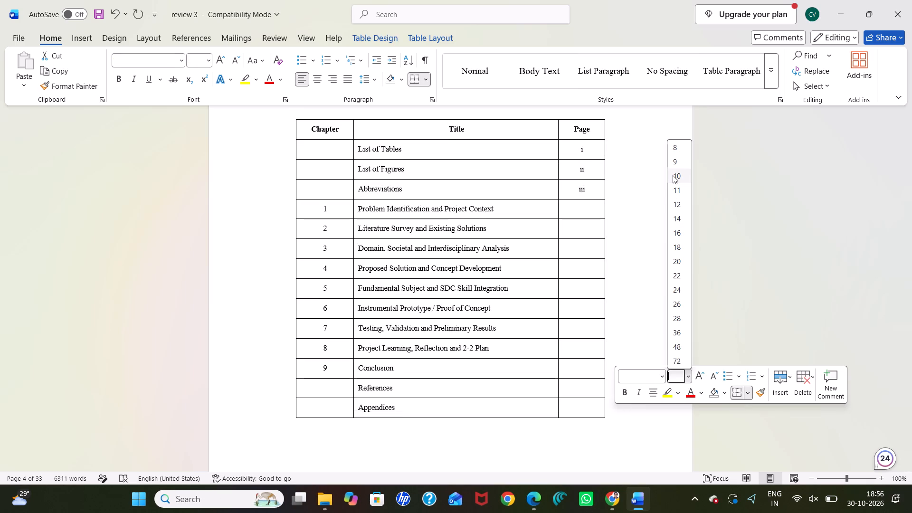
pyautogui.click(673, 175)
pyautogui.click(656, 294)
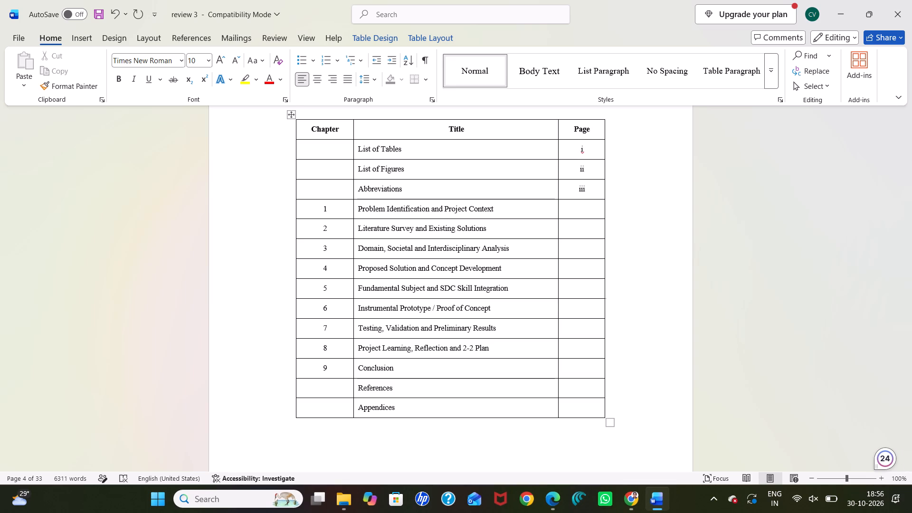
# Set the font size of all text in the table under the LIST OF TABLES heading to 10.
pyautogui.scroll(-6, 656, 294)
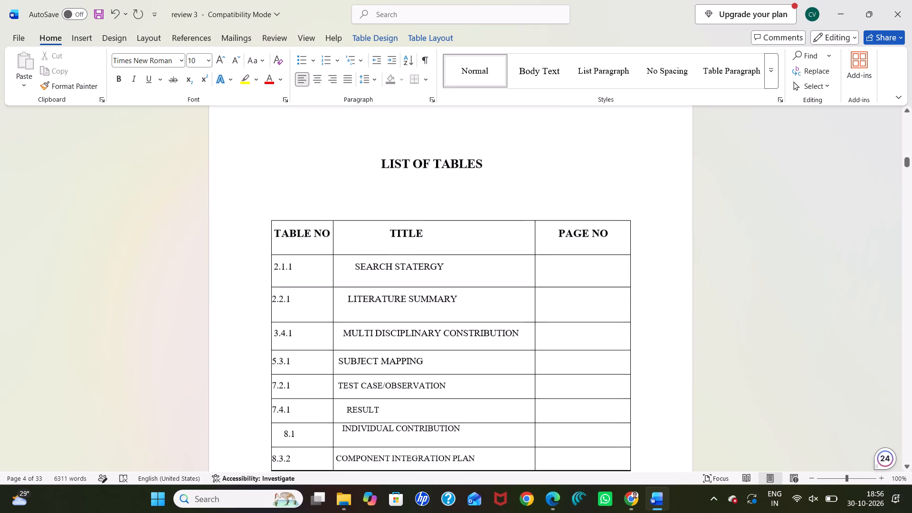
pyautogui.moveTo(508, 162); pyautogui.dragTo(387, 161)
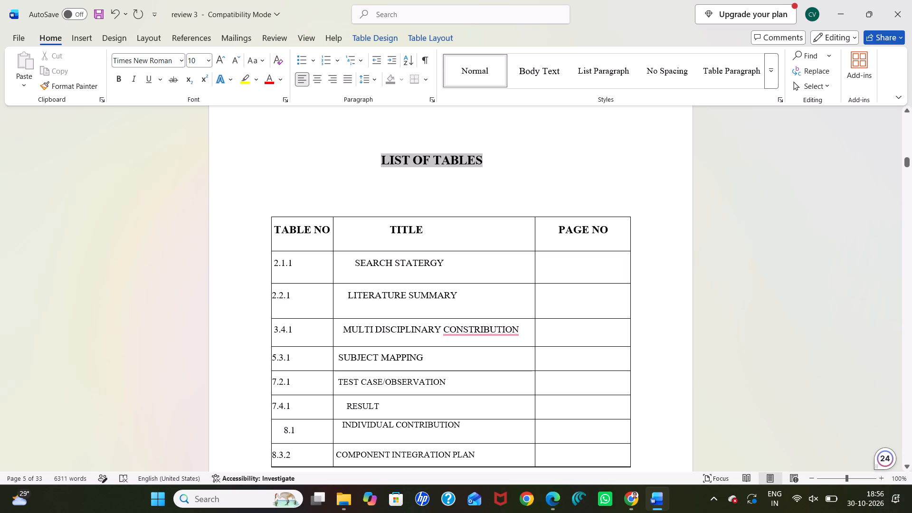
pyautogui.moveTo(387, 161); pyautogui.dragTo(386, 161)
pyautogui.click(518, 140)
pyautogui.scroll(-1, 518, 140)
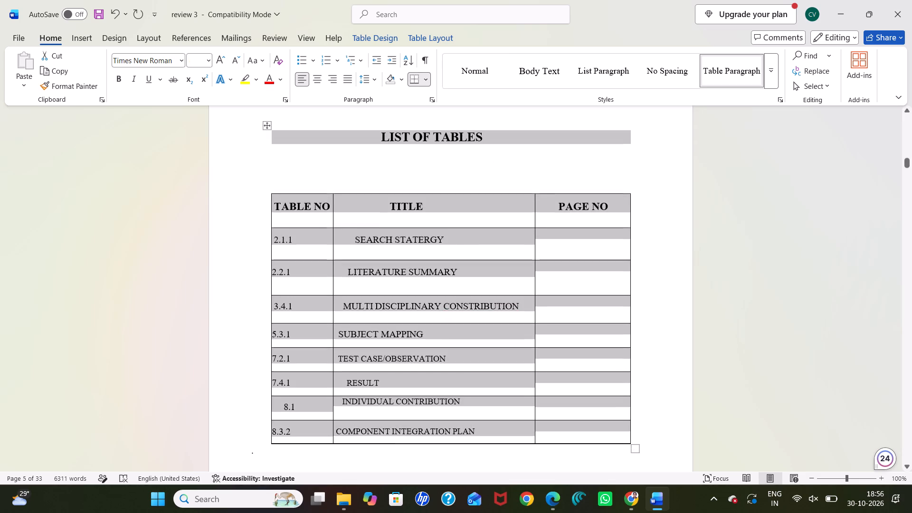
pyautogui.scroll(-1, 518, 140)
pyautogui.click(577, 248)
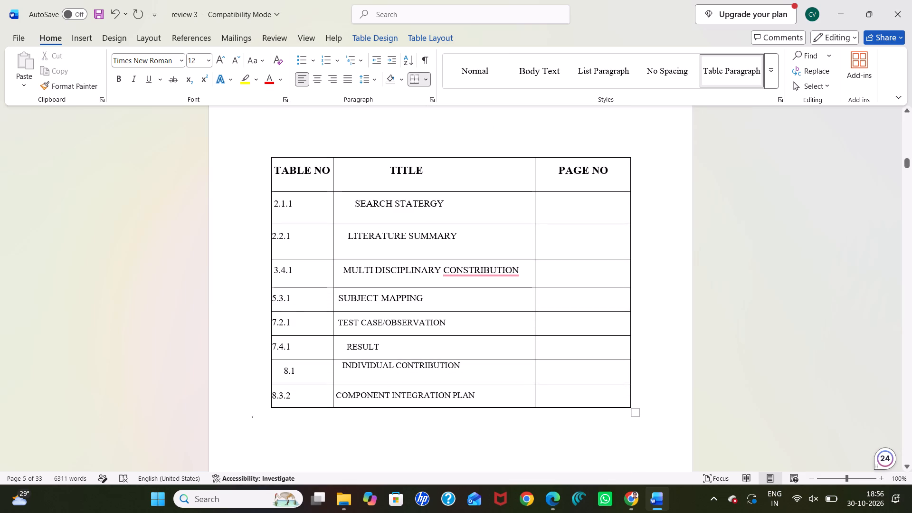
pyautogui.moveTo(275, 170); pyautogui.dragTo(569, 402)
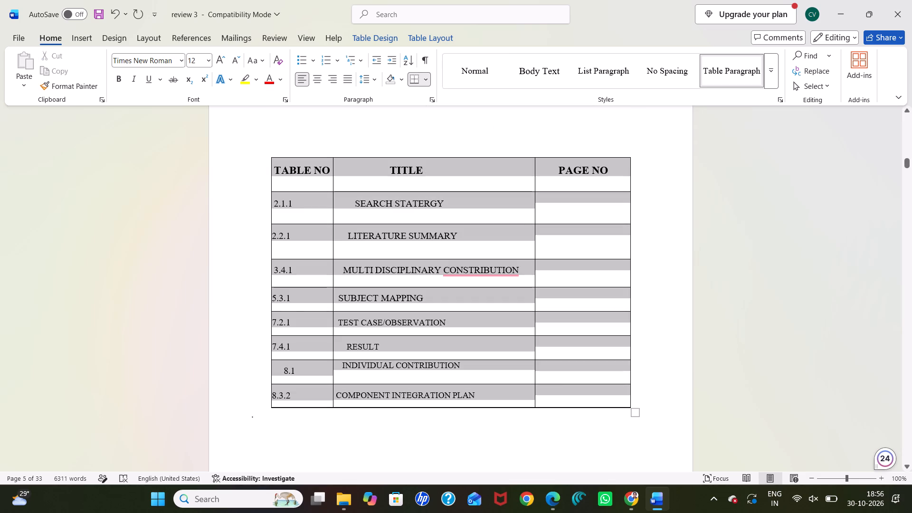
pyautogui.click(644, 369)
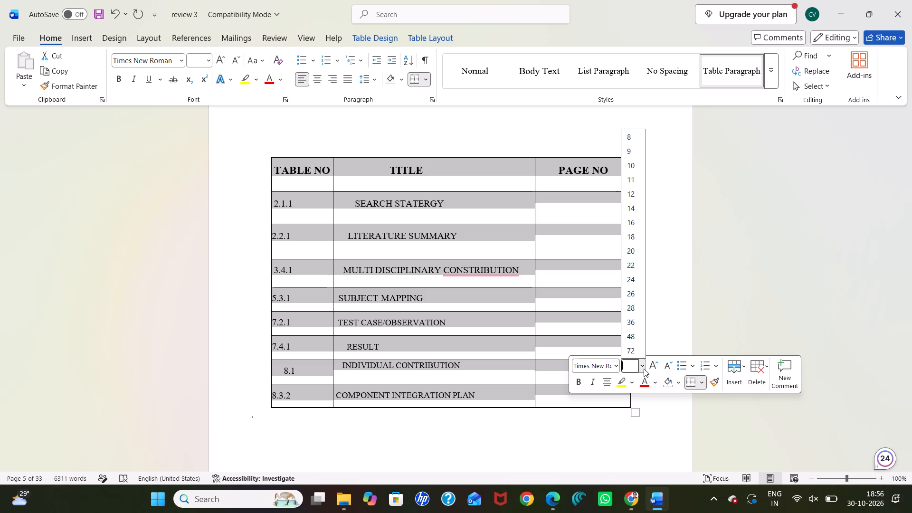
pyautogui.click(632, 164)
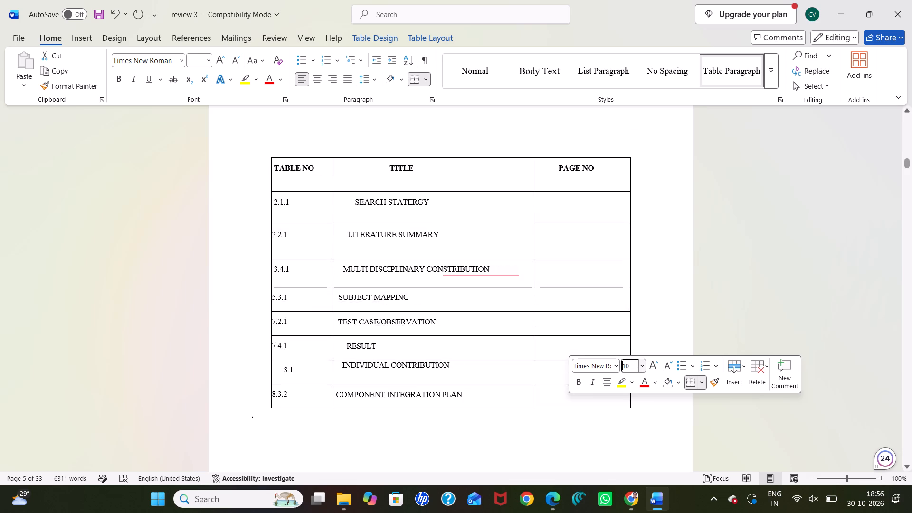
pyautogui.click(621, 285)
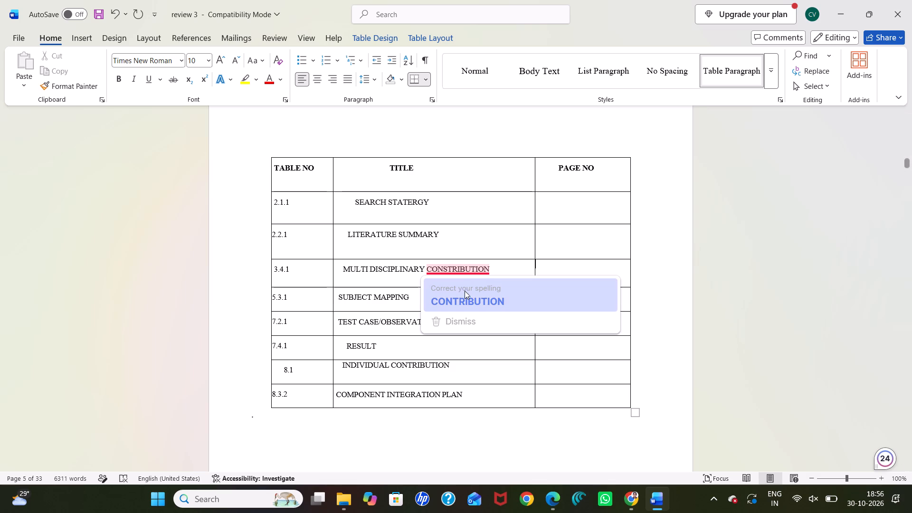
# Correct the misspelled word in the 3.4.1 row of the LIST OF TABLES table to CONTRIBUTION.
pyautogui.click(467, 295)
# Set the font size of all text in the LIST OF FIGURES table to 10.
pyautogui.scroll(-2, 514, 369)
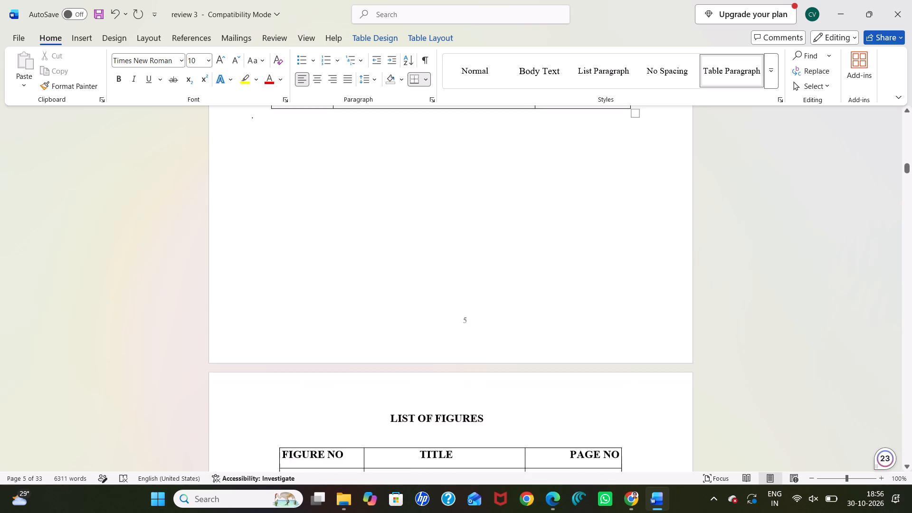
pyautogui.scroll(-3, 514, 369)
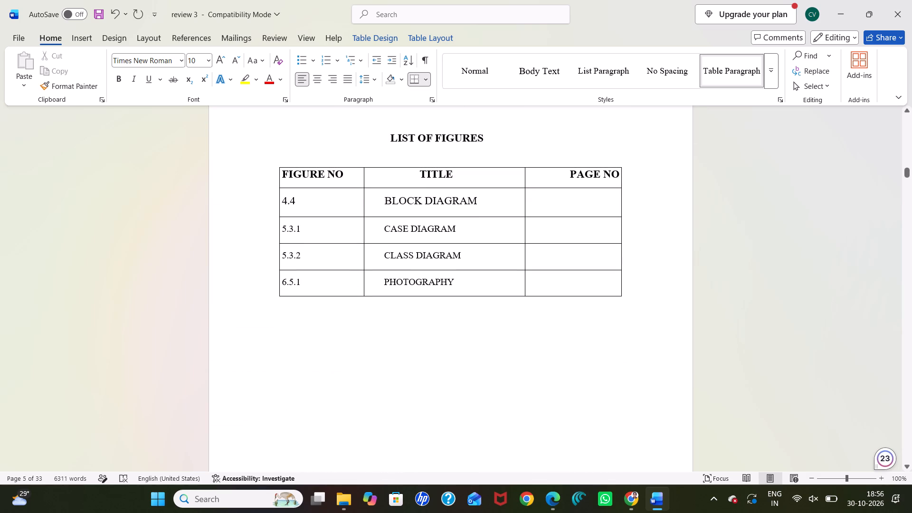
pyautogui.moveTo(596, 287); pyautogui.dragTo(271, 170)
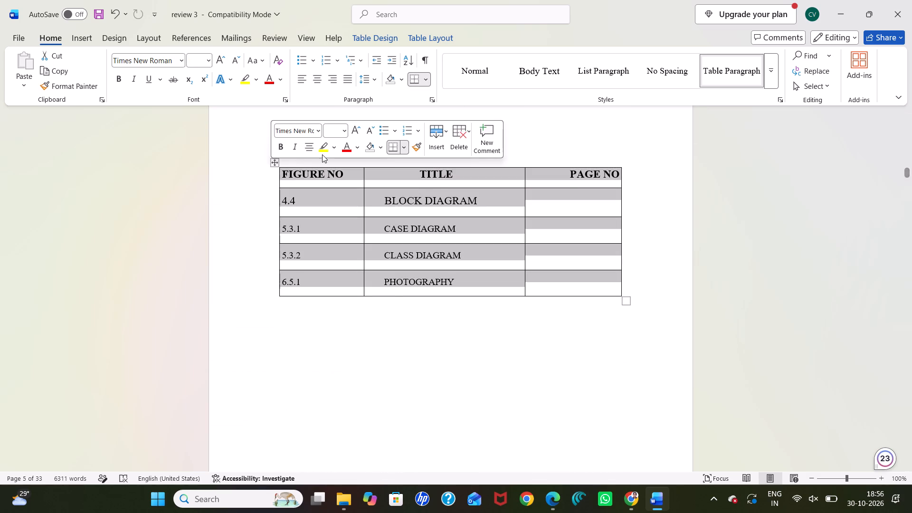
pyautogui.click(342, 131)
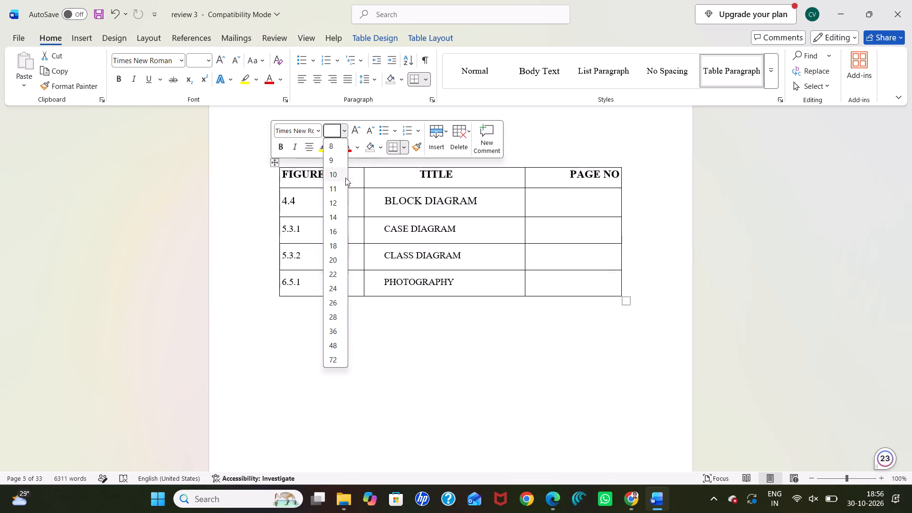
pyautogui.click(334, 172)
pyautogui.click(513, 370)
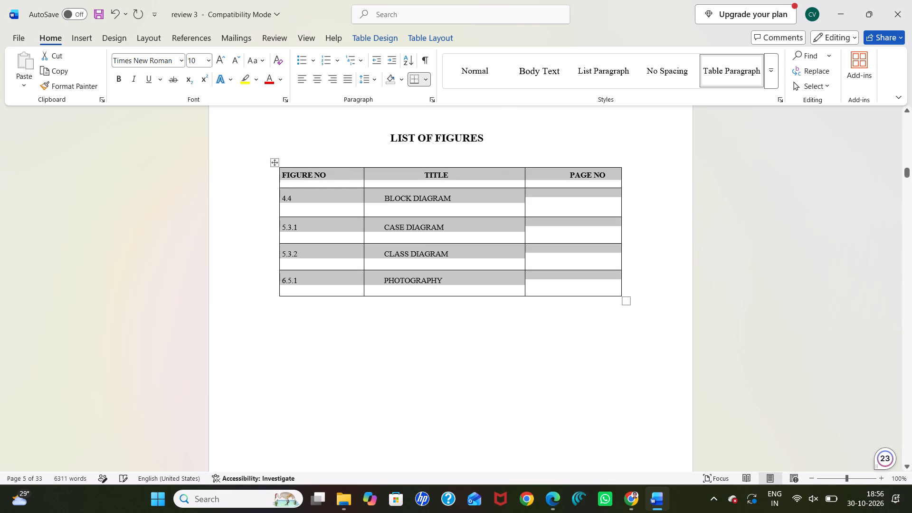
# Adjust the spacing before the dash in the LCD row of the abbreviations list so it lines up with the dashes below.
pyautogui.scroll(-5, 513, 370)
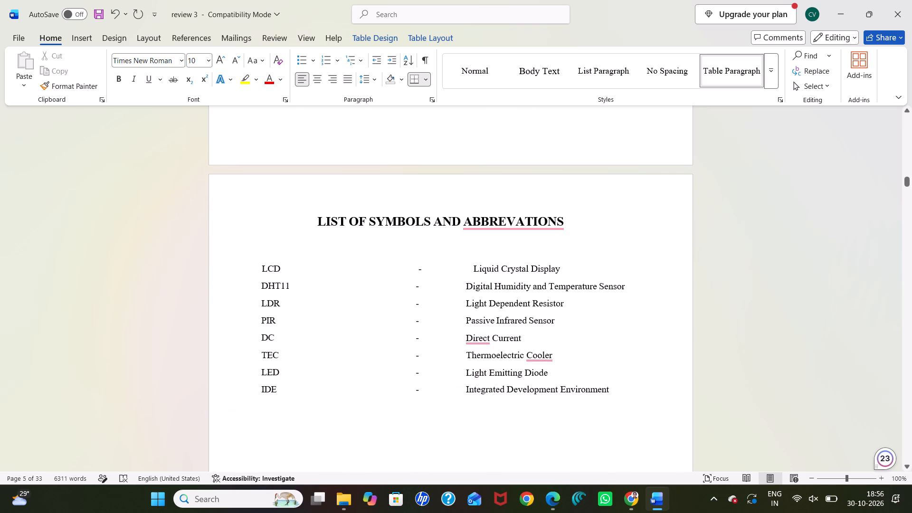
pyautogui.scroll(-1, 513, 370)
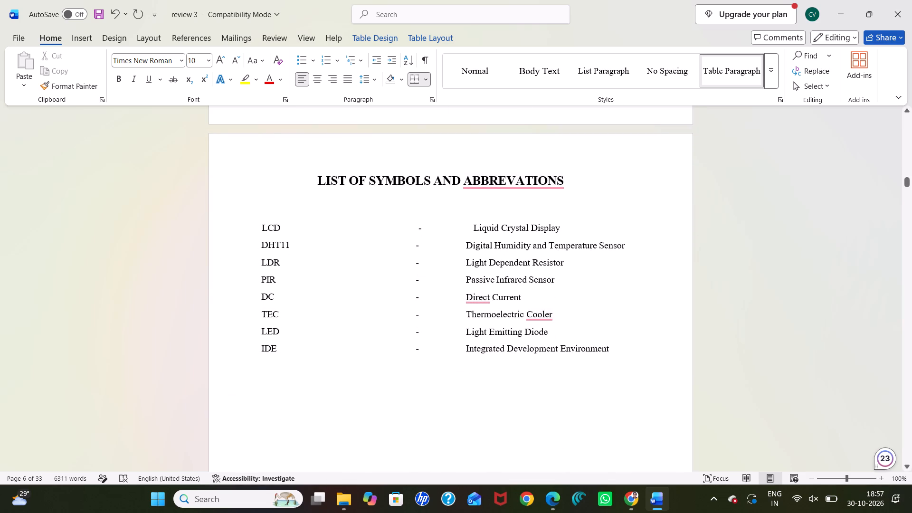
pyautogui.click(415, 230)
pyautogui.press('BackSpace')
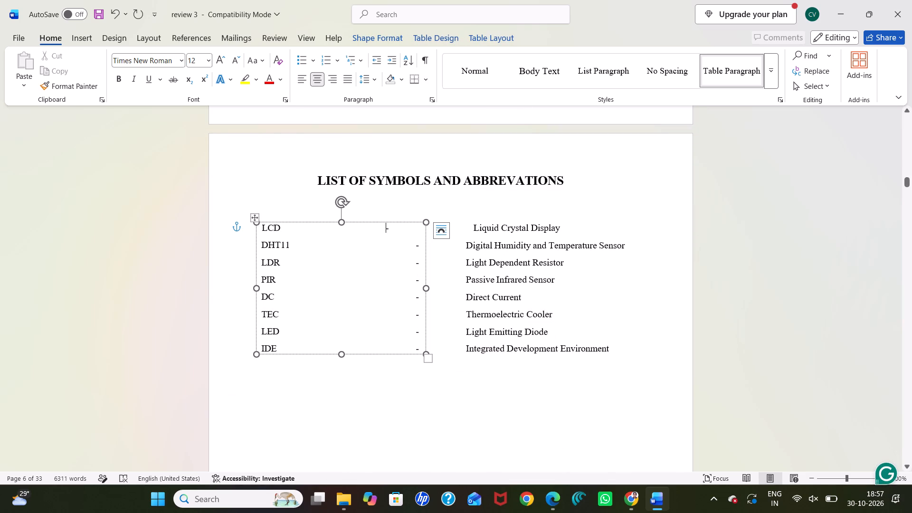
pyautogui.press('Tab')
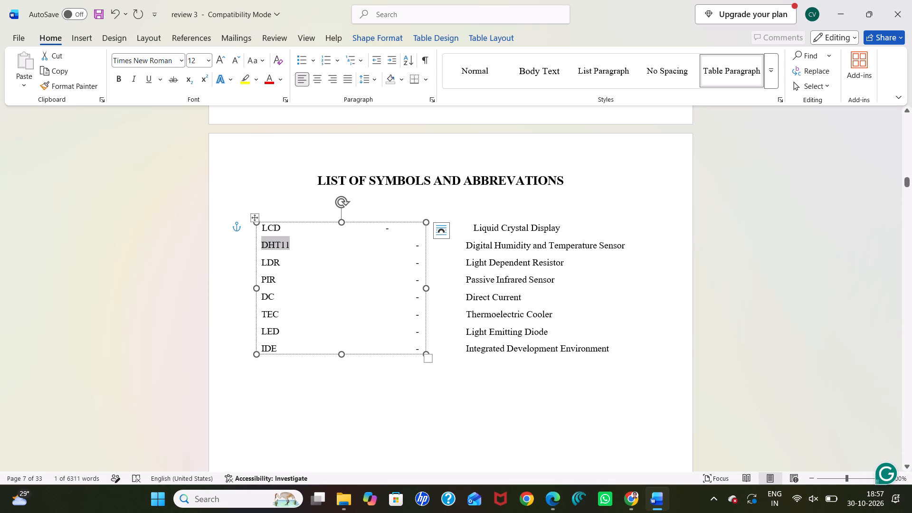
pyautogui.click(382, 227)
pyautogui.press('space')
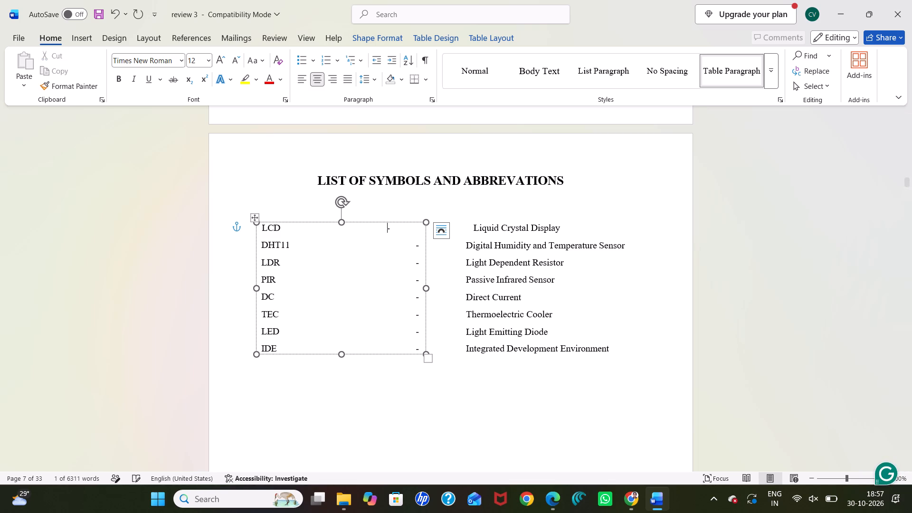
pyautogui.press('space')
pyautogui.press('space')
pyautogui.press('space')
pyautogui.press('space')
pyautogui.press('space')
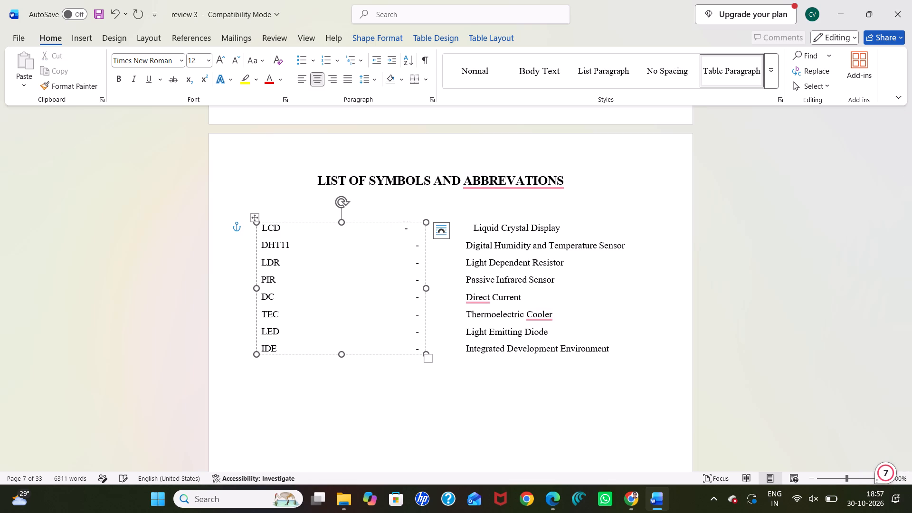
pyautogui.press('space')
pyautogui.press('space')
pyautogui.press('space')
pyautogui.press('space')
pyautogui.press('space')
pyautogui.press('space')
pyautogui.press('space')
pyautogui.press('space')
pyautogui.press('space')
pyautogui.click(501, 386)
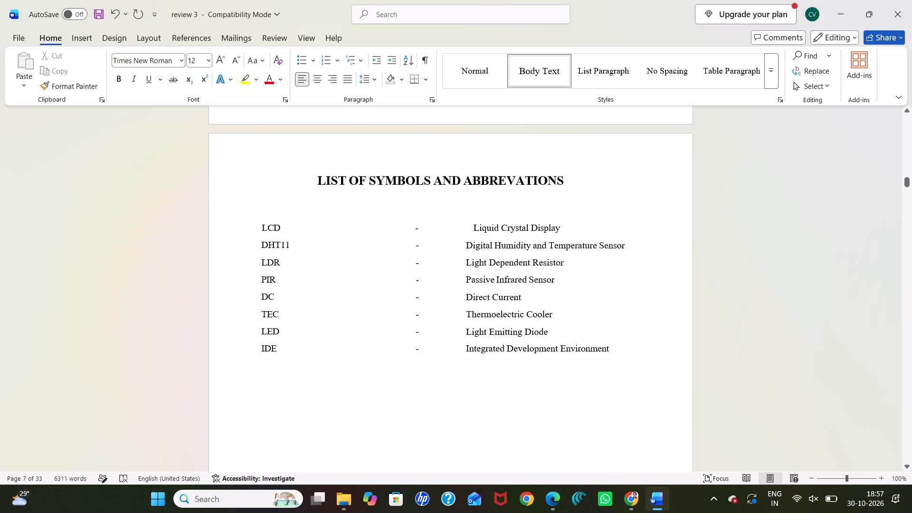
# Check the font formatting of the abbreviations and of their full forms in the LIST OF SYMBOLS AND ABBREVATIONS.
pyautogui.moveTo(260, 227); pyautogui.dragTo(655, 364)
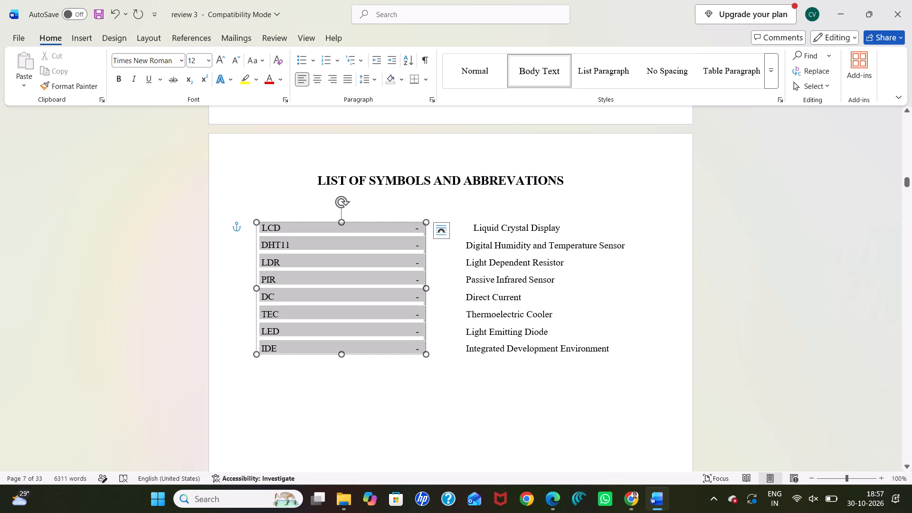
pyautogui.moveTo(655, 364); pyautogui.dragTo(633, 341)
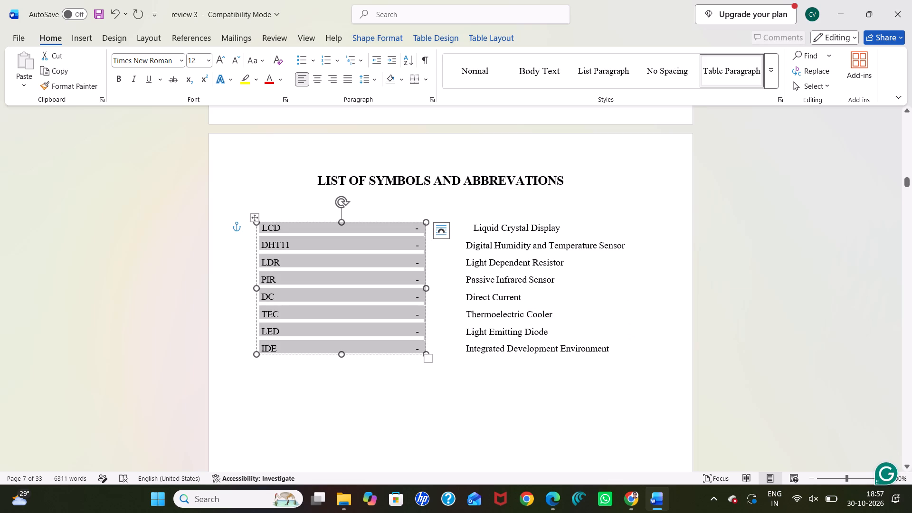
pyautogui.click(656, 363)
pyautogui.moveTo(641, 361); pyautogui.dragTo(478, 253)
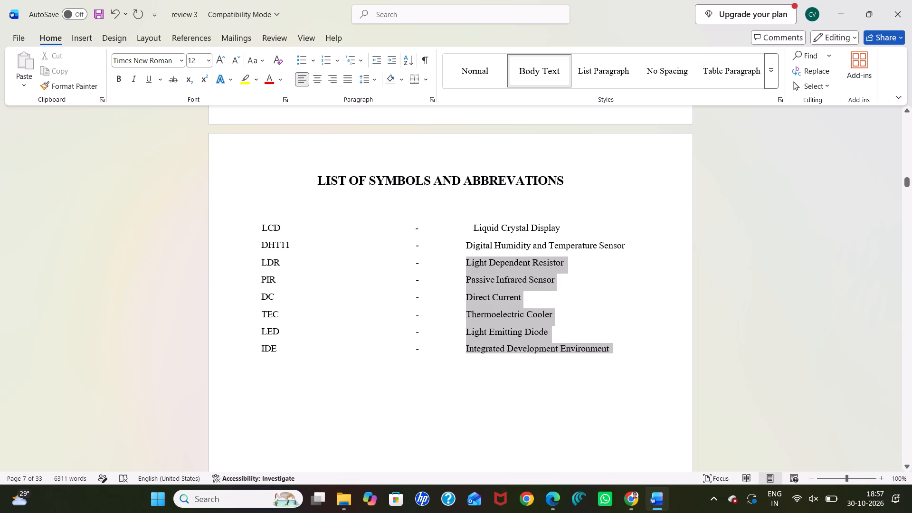
pyautogui.moveTo(478, 253); pyautogui.dragTo(465, 228)
pyautogui.click(499, 248)
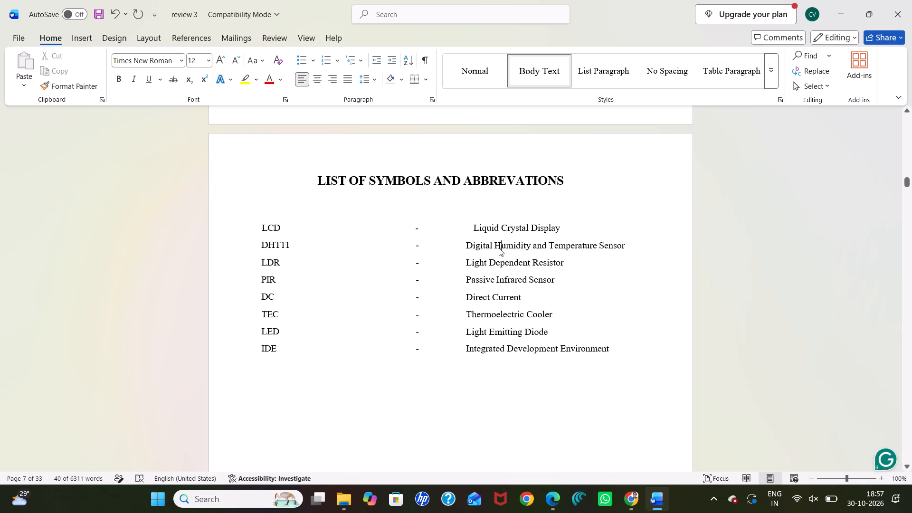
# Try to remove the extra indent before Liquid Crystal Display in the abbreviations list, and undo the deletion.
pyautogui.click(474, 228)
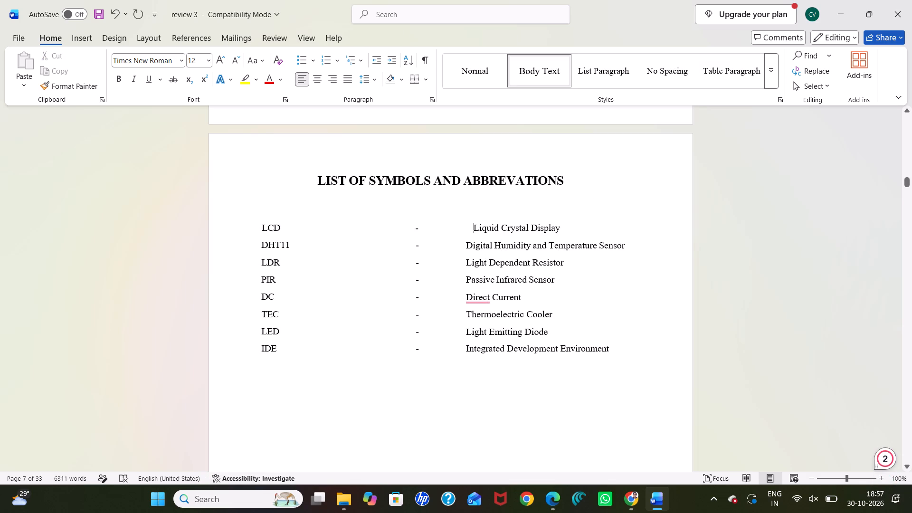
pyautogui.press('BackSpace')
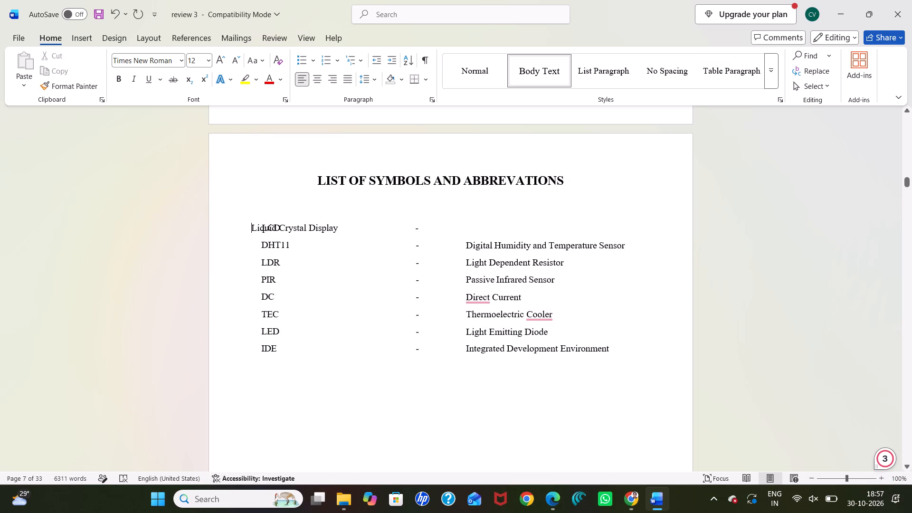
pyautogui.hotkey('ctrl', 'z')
# Go on to the Chapter 1 page to examine its headings and paragraphs.
pyautogui.scroll(-2, 496, 344)
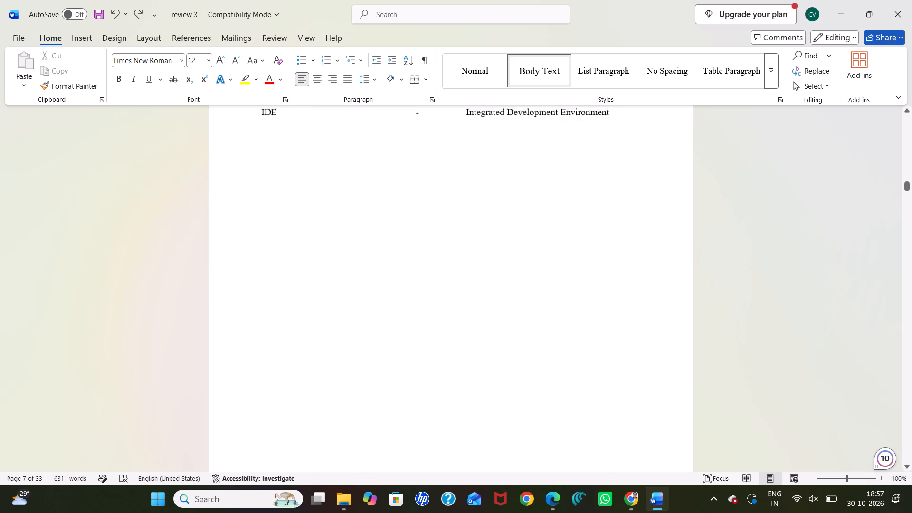
pyautogui.scroll(-5, 496, 344)
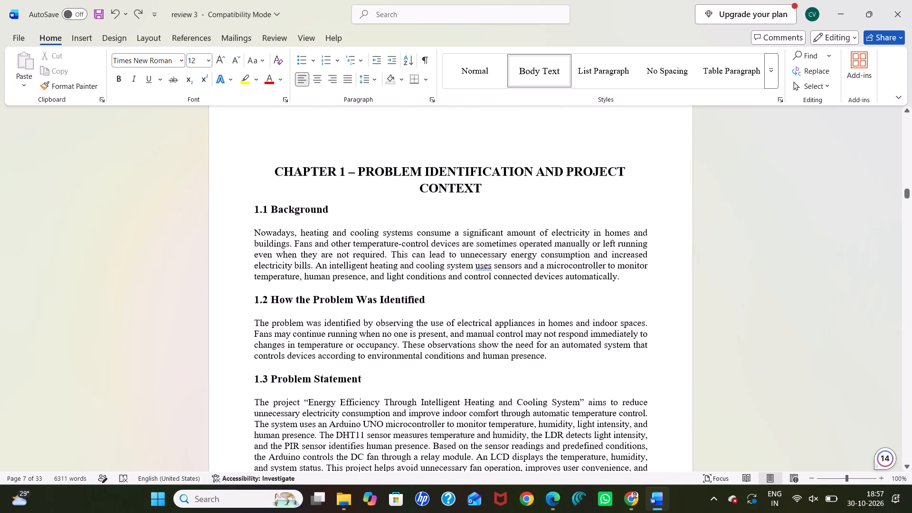
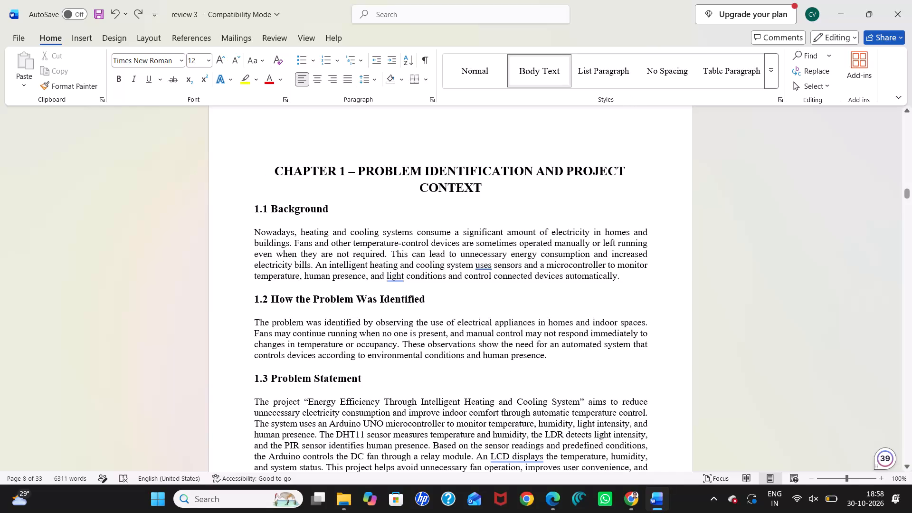
# Check the font formatting of the Chapter 1 title, the 1.1 Background heading and the Background paragraph.
pyautogui.moveTo(632, 168); pyautogui.dragTo(260, 168)
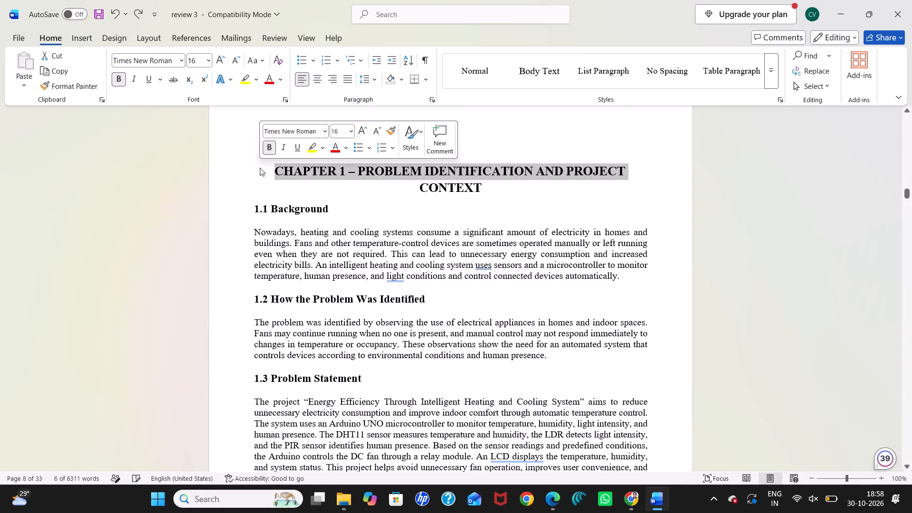
pyautogui.moveTo(513, 189); pyautogui.dragTo(408, 187)
pyautogui.click(368, 203)
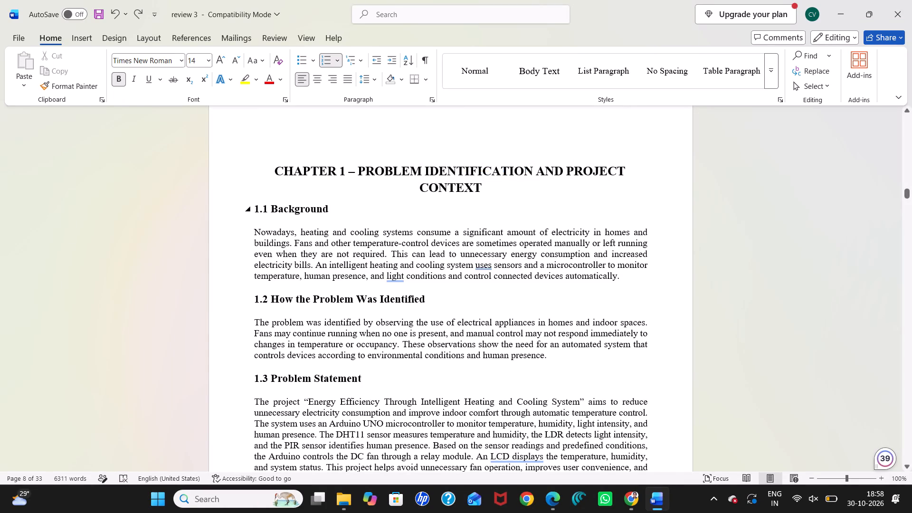
pyautogui.moveTo(340, 210); pyautogui.dragTo(246, 209)
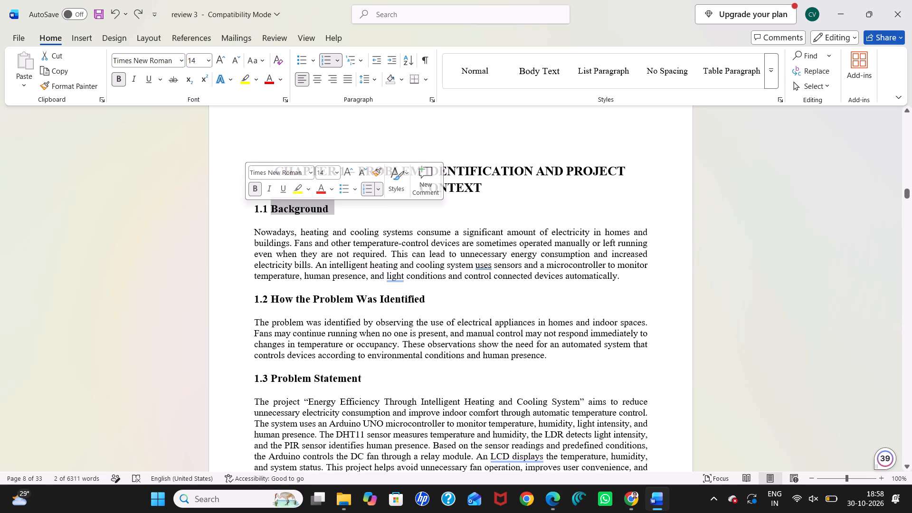
pyautogui.click(418, 217)
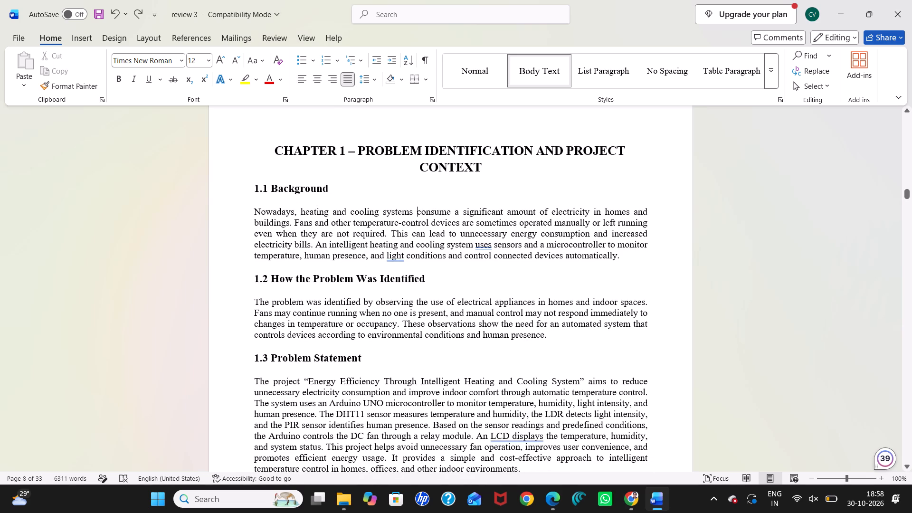
pyautogui.scroll(-2, 624, 327)
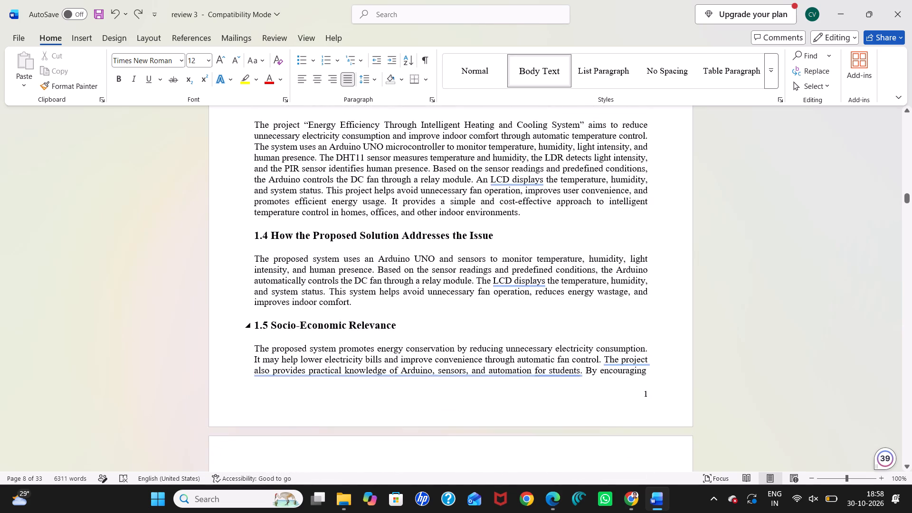
pyautogui.scroll(2, 624, 327)
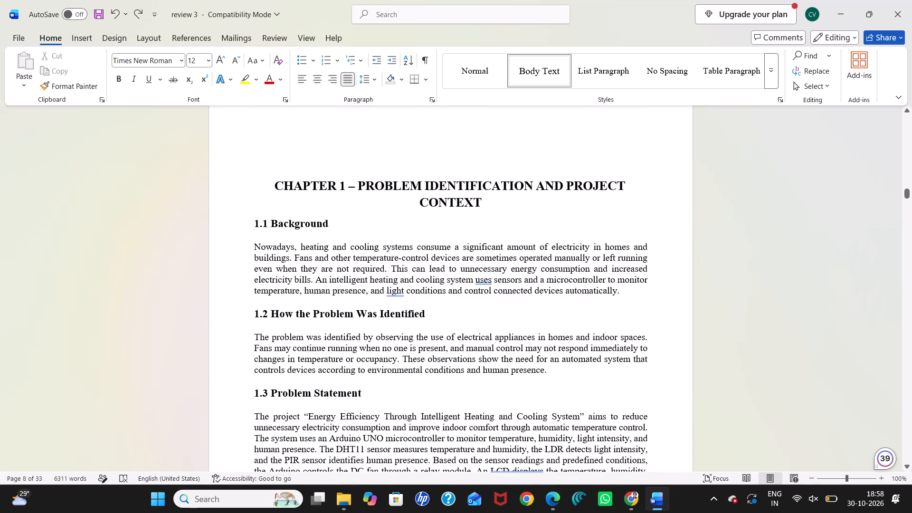
pyautogui.moveTo(642, 292); pyautogui.dragTo(251, 241)
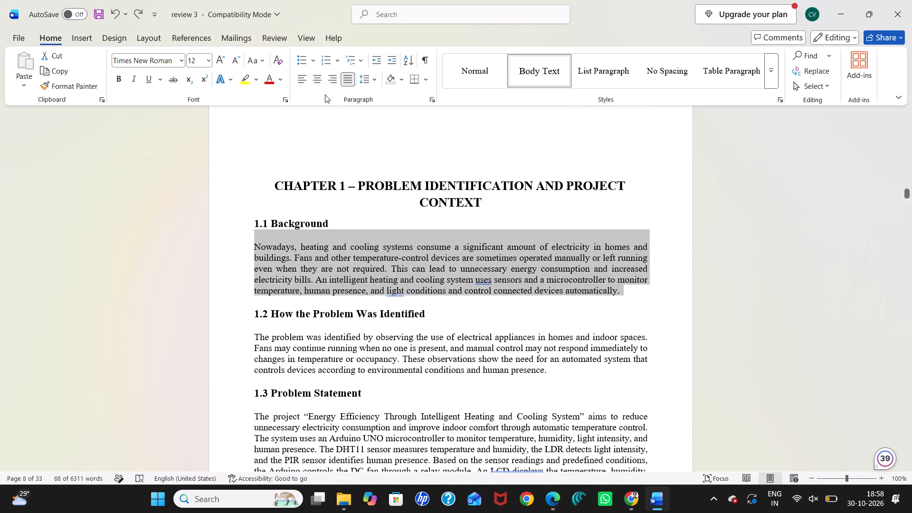
pyautogui.click(350, 234)
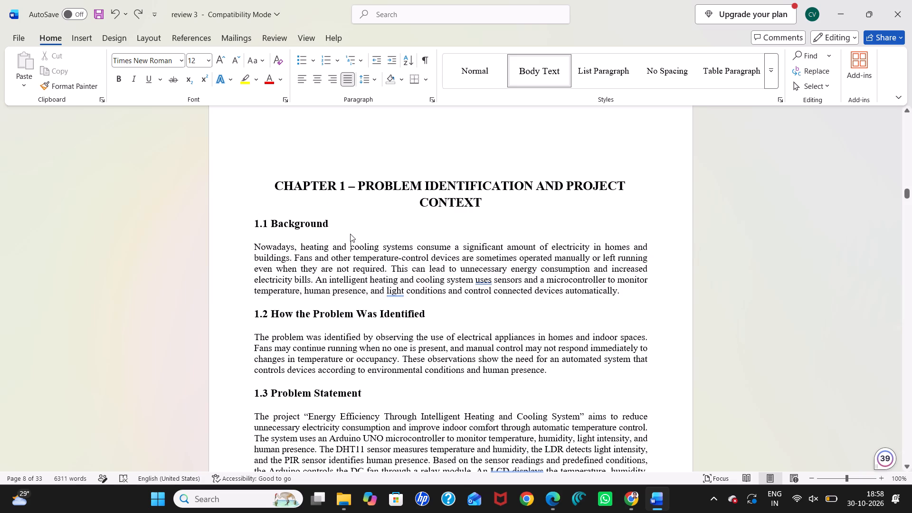
# In the first sentence under 2.1 Search Strategy, accept the suggested rewording to "compares" the existing systems "with" the proposed system.
pyautogui.scroll(-1, 450, 237)
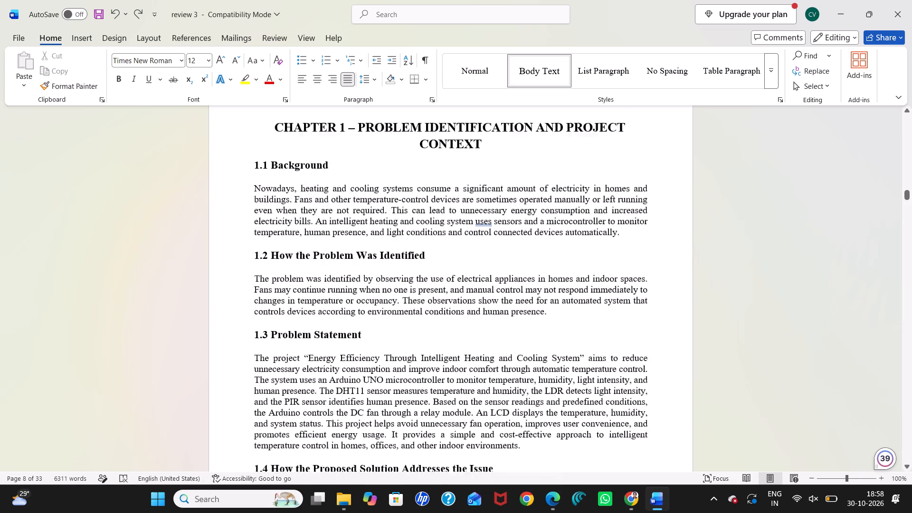
pyautogui.scroll(-2, 450, 237)
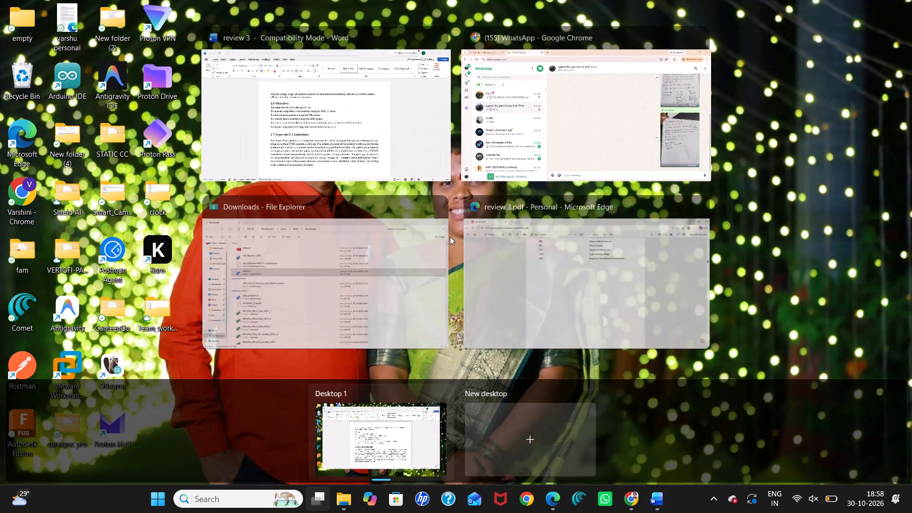
pyautogui.click(366, 122)
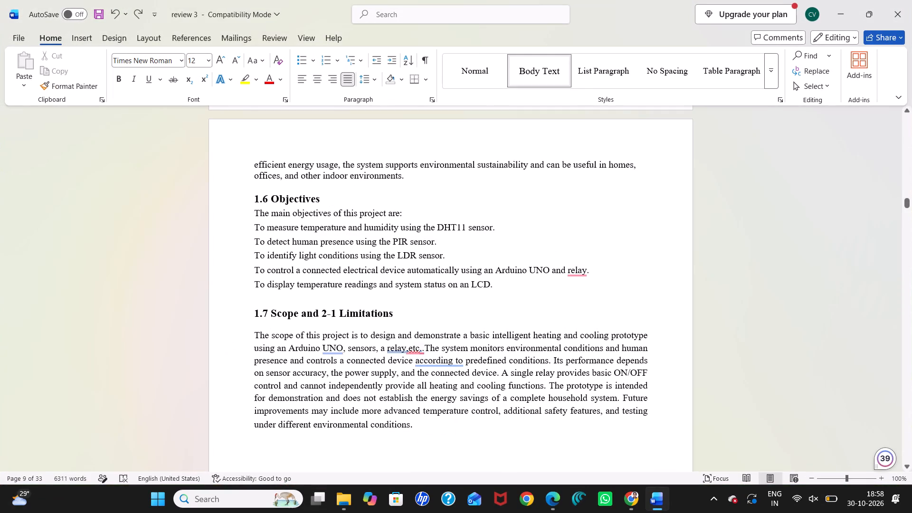
pyautogui.scroll(-1, 528, 252)
pyautogui.scroll(1, 528, 252)
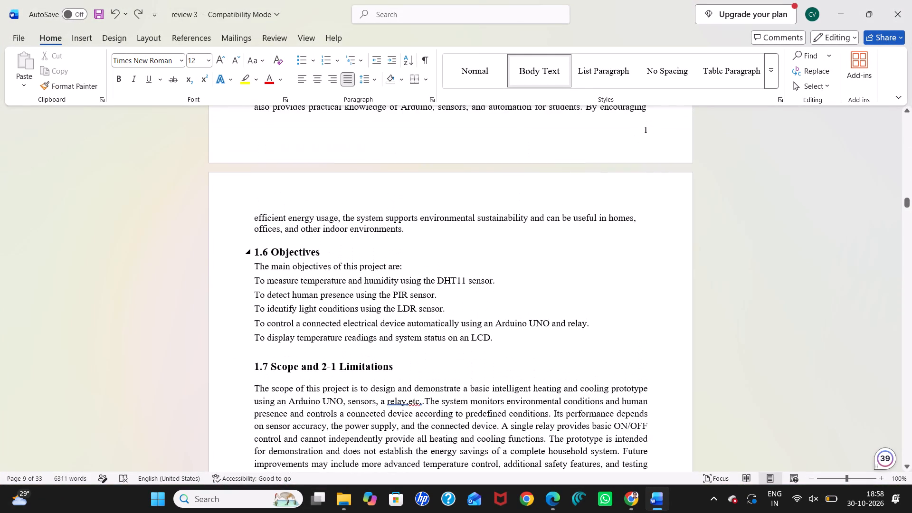
pyautogui.scroll(-1, 528, 252)
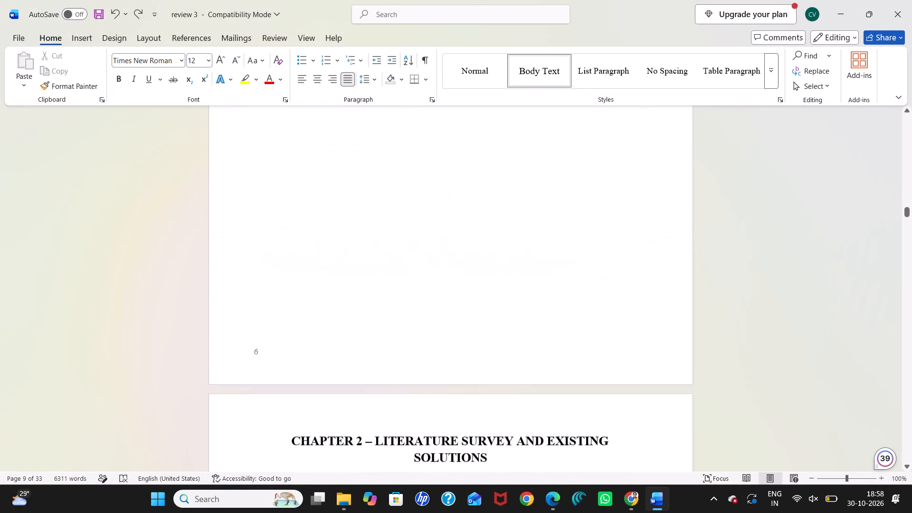
pyautogui.scroll(-1, 528, 252)
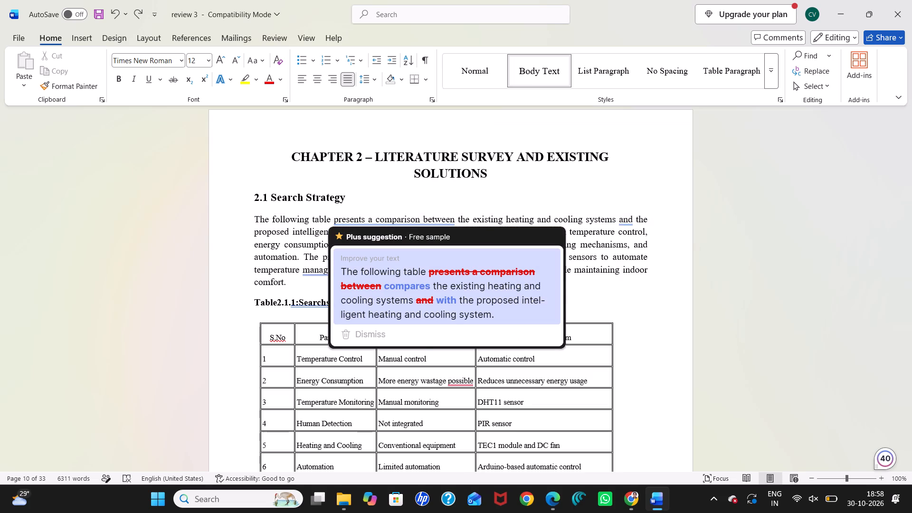
pyautogui.click(475, 304)
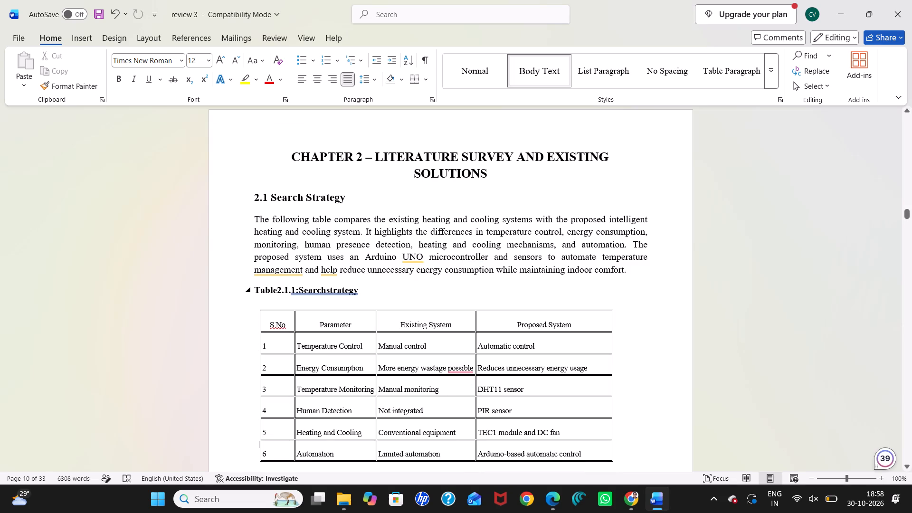
# Check the font formatting of the 2.1 Search Strategy paragraph, its heading and the system comparison table below.
pyautogui.moveTo(639, 275); pyautogui.dragTo(234, 217)
pyautogui.hscroll(1, 249, 213)
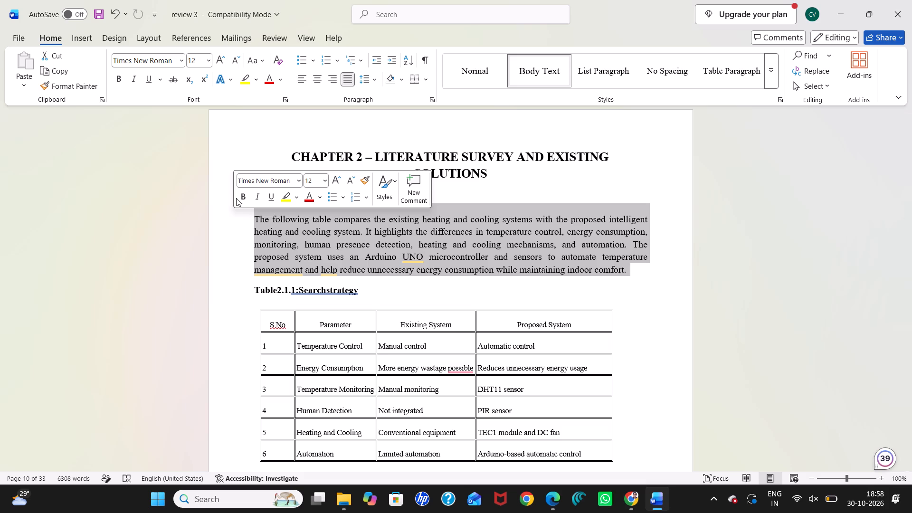
pyautogui.hscroll(1, 236, 198)
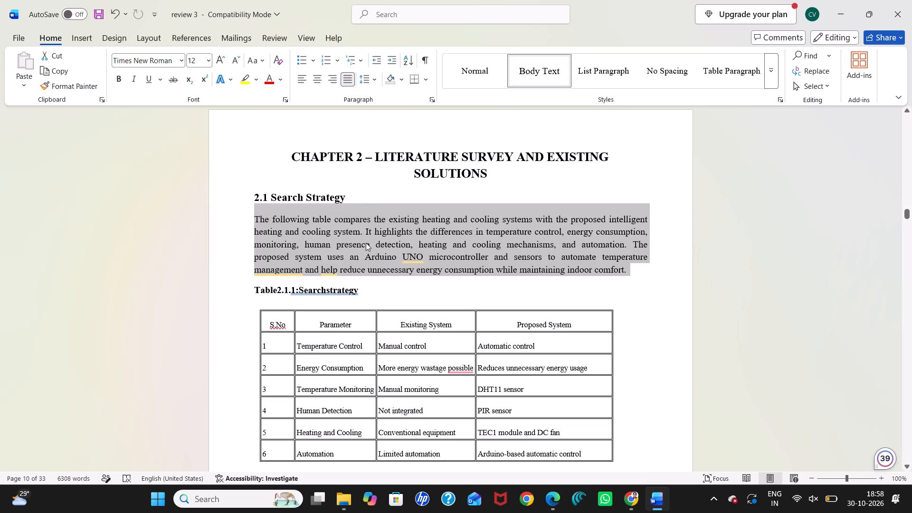
pyautogui.click(363, 249)
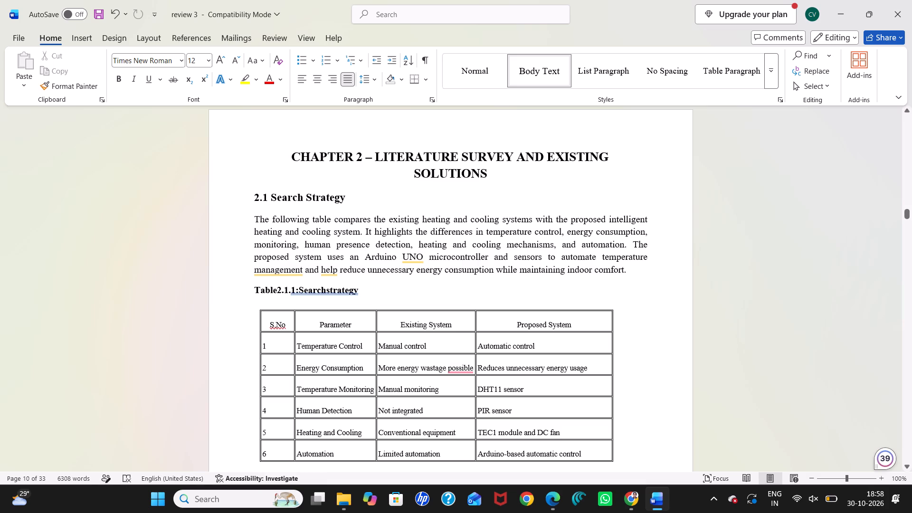
pyautogui.moveTo(369, 196); pyautogui.dragTo(260, 196)
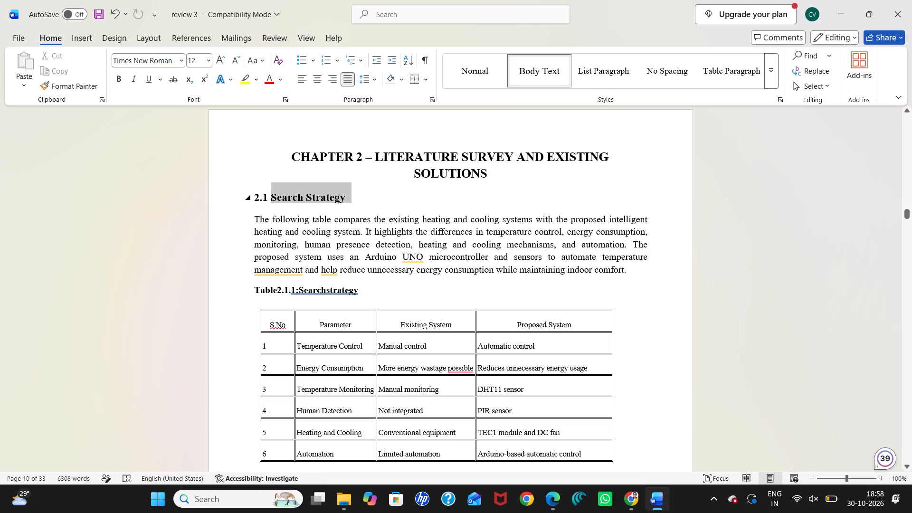
pyautogui.moveTo(260, 196); pyautogui.dragTo(256, 196)
pyautogui.click(395, 200)
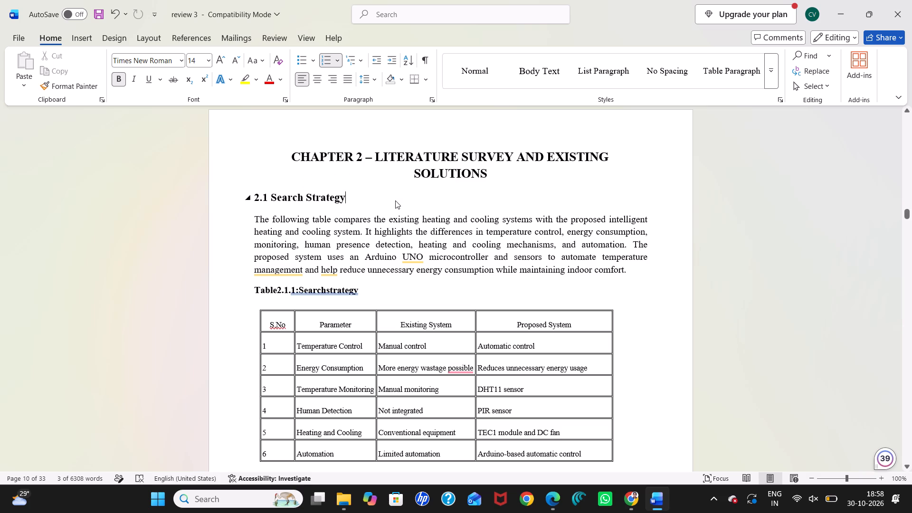
pyautogui.scroll(-1, 395, 200)
pyautogui.moveTo(592, 364); pyautogui.dragTo(285, 230)
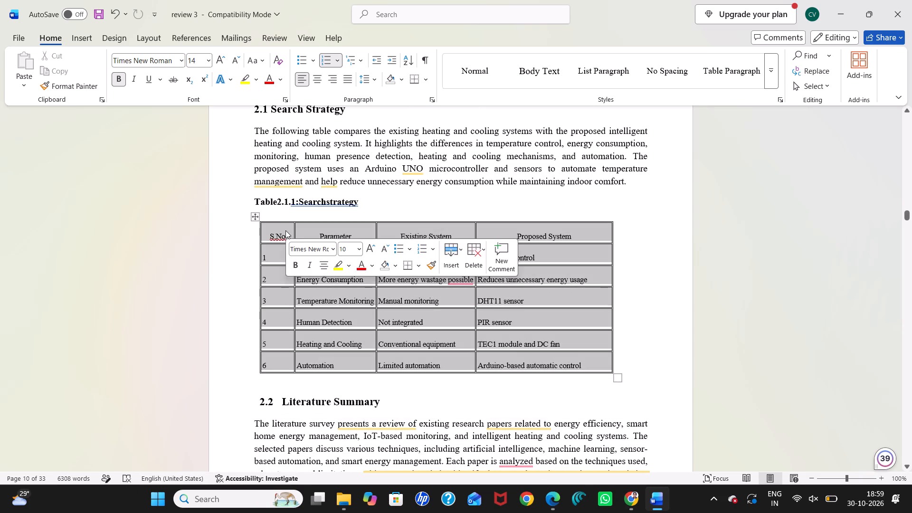
pyautogui.click(641, 238)
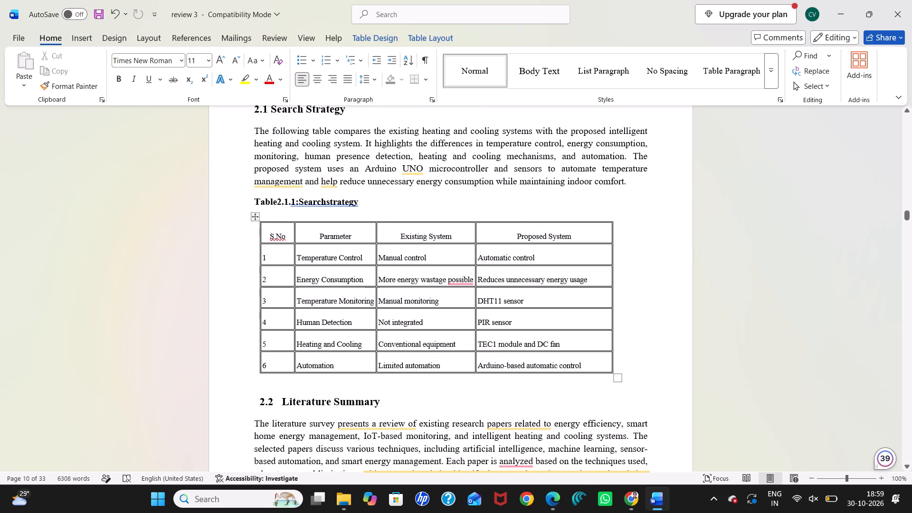
# Check the font formatting of the paragraph under 2.2 Literature Summary.
pyautogui.scroll(-2, 641, 238)
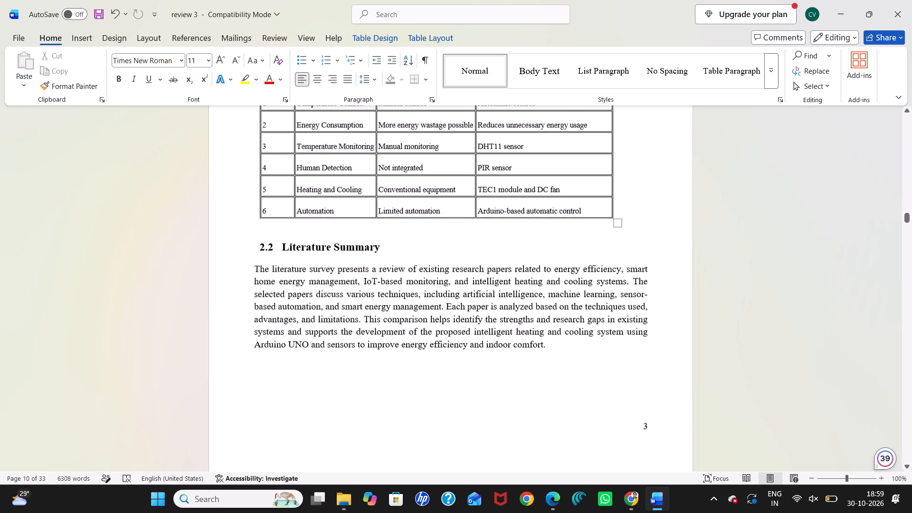
pyautogui.hscroll(8, 641, 238)
pyautogui.hscroll(-1, 641, 238)
pyautogui.click(581, 356)
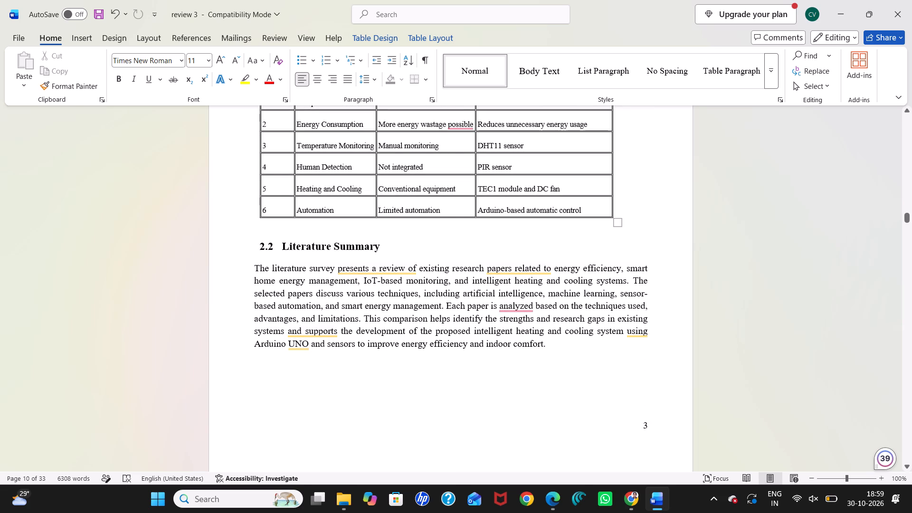
pyautogui.moveTo(581, 356); pyautogui.dragTo(317, 285)
pyautogui.click(317, 285)
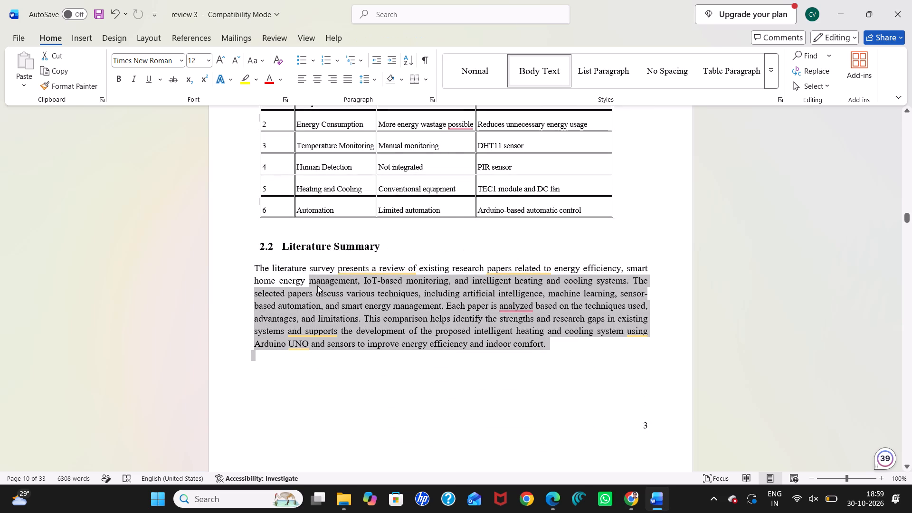
pyautogui.moveTo(254, 265); pyautogui.dragTo(572, 372)
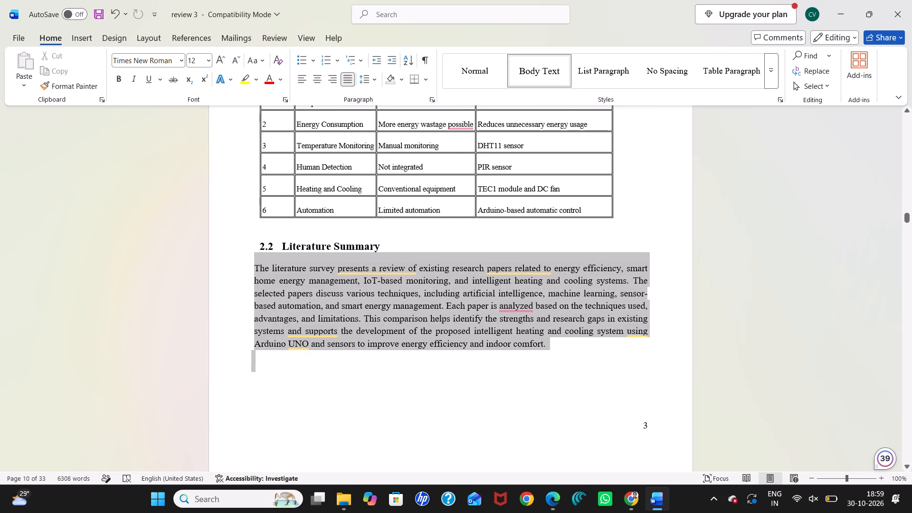
pyautogui.moveTo(572, 372); pyautogui.dragTo(575, 375)
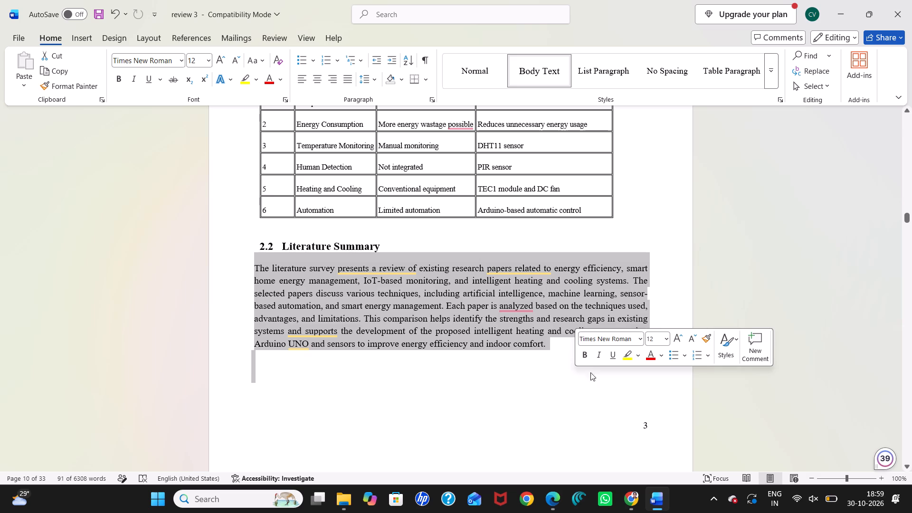
pyautogui.click(541, 393)
# Set the font size to 10 for Table 2.2.1 from the header through row 8, Title and Author to Cons columns.
pyautogui.scroll(-1, 541, 393)
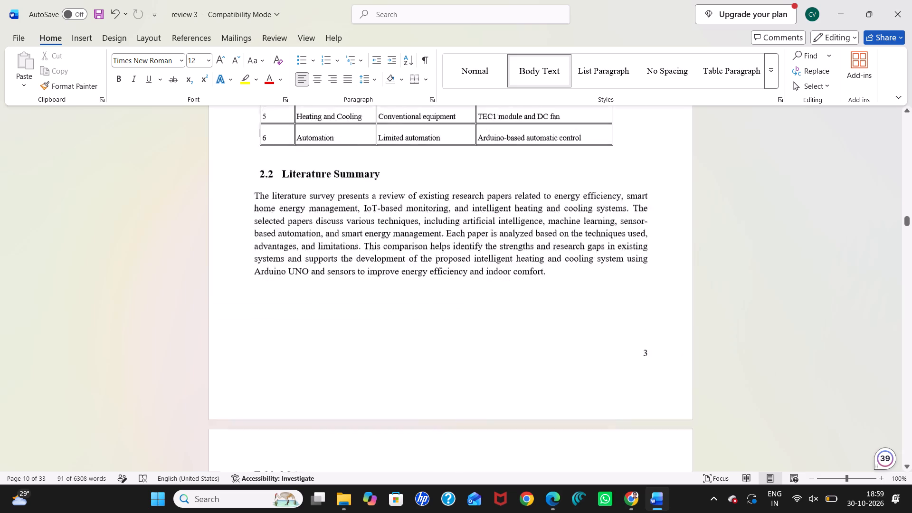
pyautogui.scroll(-2, 541, 393)
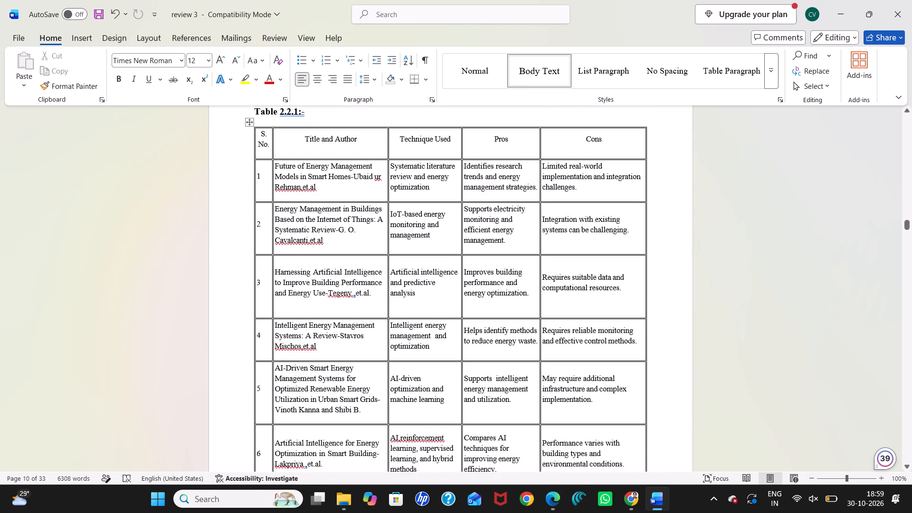
pyautogui.scroll(-3, 541, 393)
pyautogui.keyDown('ctrl'); pyautogui.scroll(-3, 541, 393); pyautogui.keyUp('ctrl')
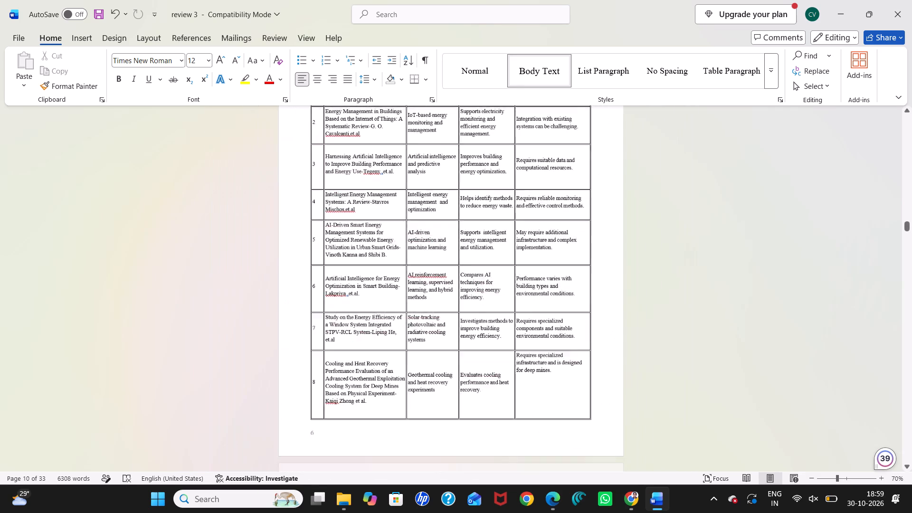
pyautogui.scroll(1, 541, 393)
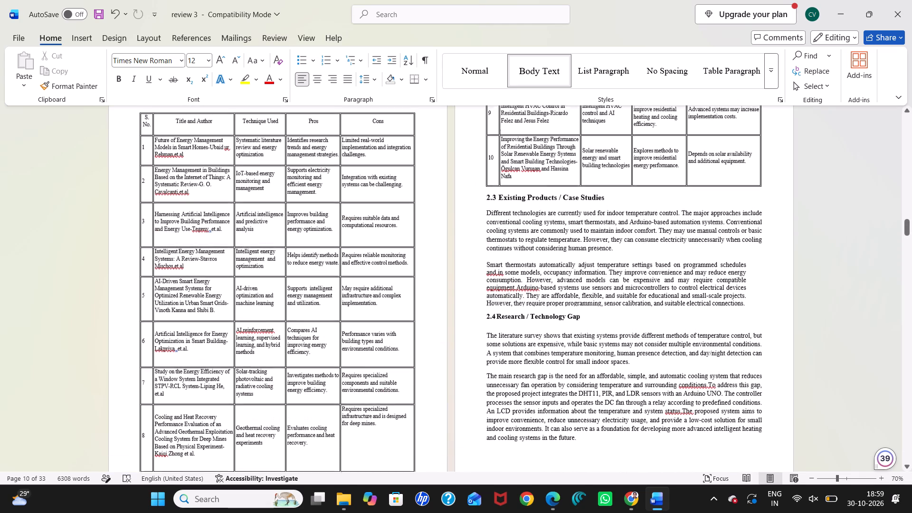
pyautogui.scroll(1, 541, 393)
pyautogui.moveTo(396, 462); pyautogui.dragTo(212, 307)
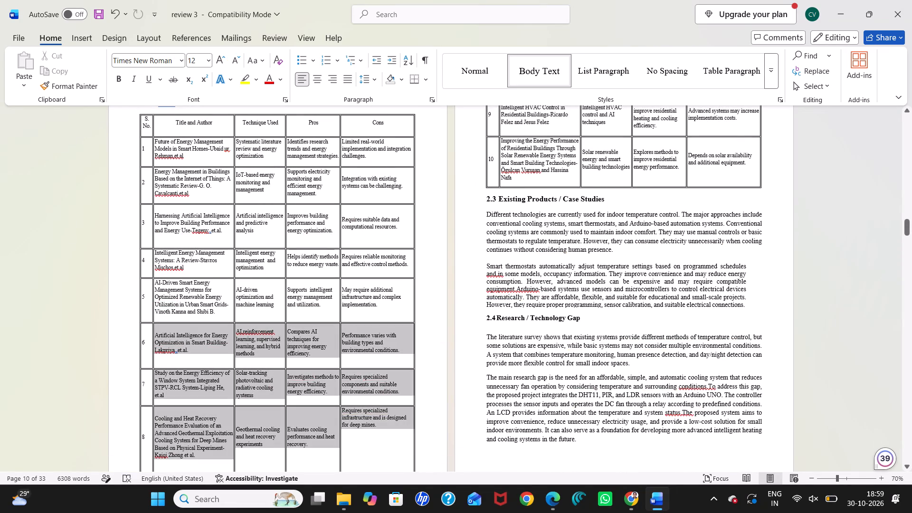
pyautogui.moveTo(212, 307); pyautogui.dragTo(160, 119)
pyautogui.scroll(-1, 194, 191)
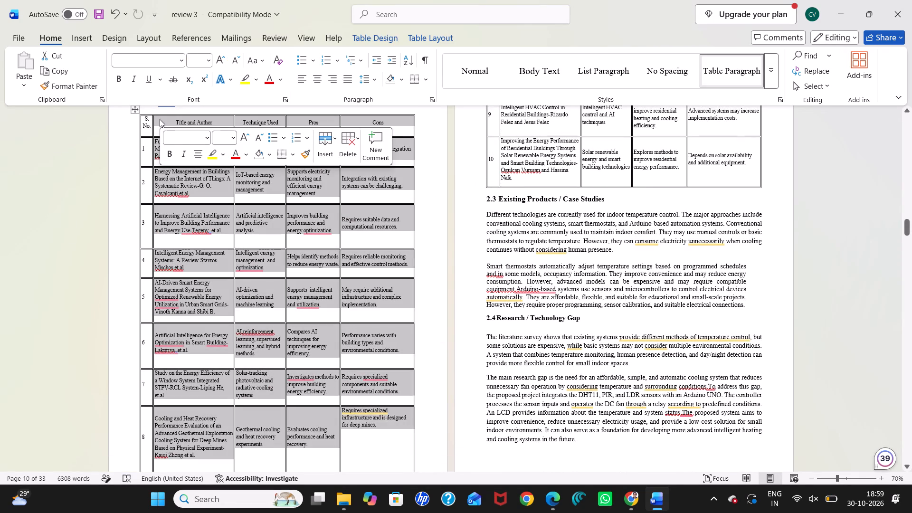
pyautogui.click(235, 139)
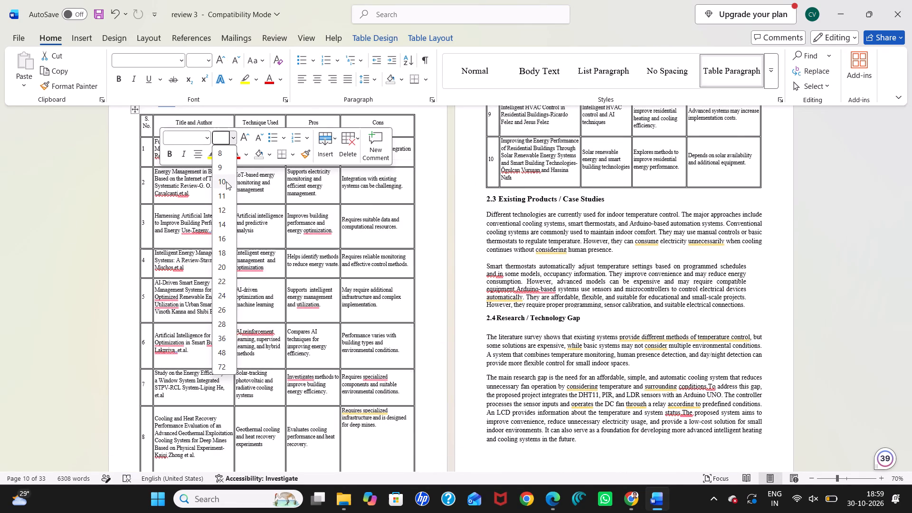
pyautogui.click(226, 181)
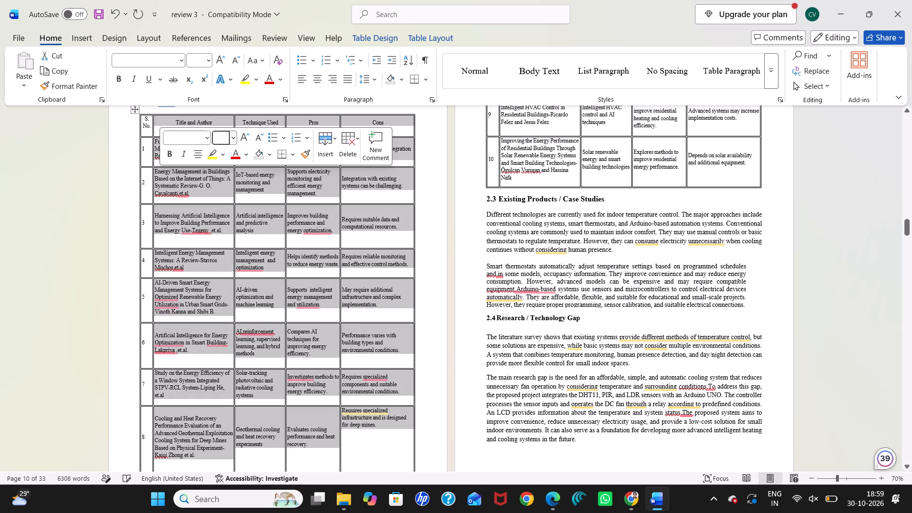
# Set the font size to 10 for all of Table 2.2.1, including rows 9 and 10 on the following page.
pyautogui.click(447, 363)
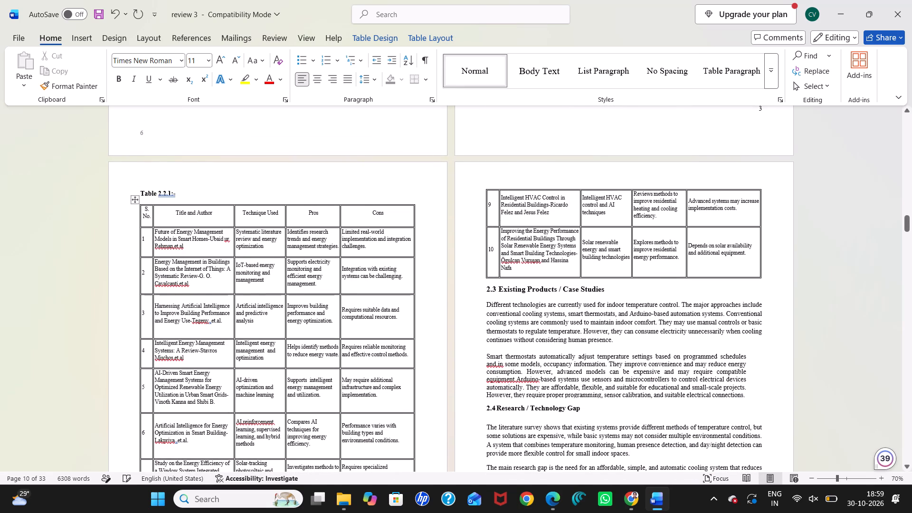
pyautogui.hscroll(2, 447, 363)
pyautogui.hscroll(-1, 257, 298)
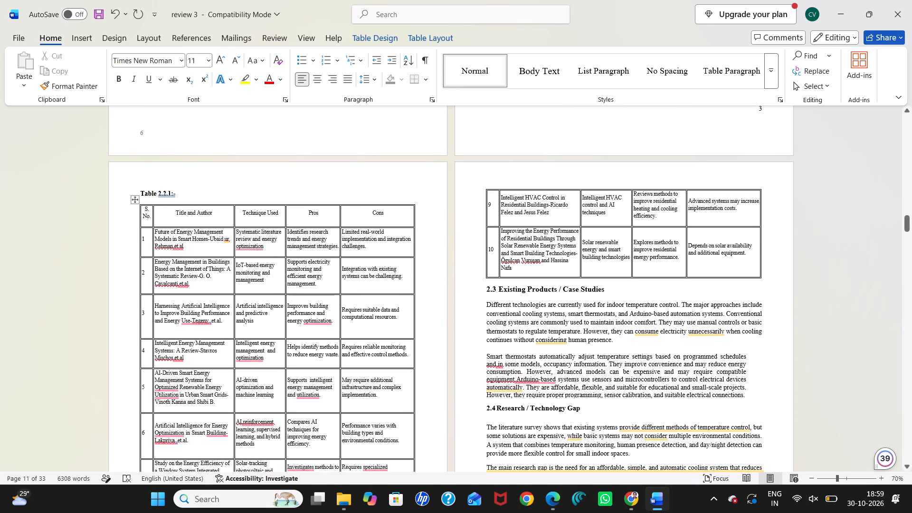
pyautogui.moveTo(748, 264); pyautogui.dragTo(513, 200)
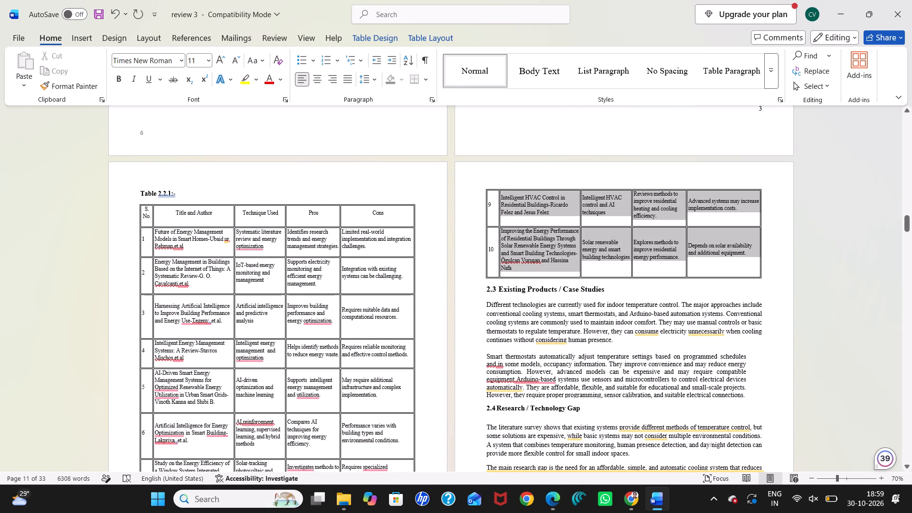
pyautogui.moveTo(513, 200); pyautogui.dragTo(479, 209)
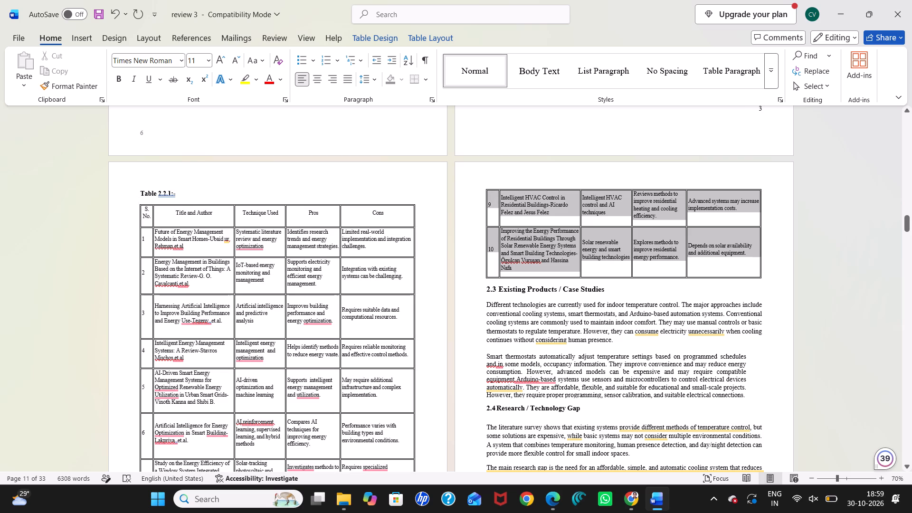
pyautogui.moveTo(479, 209); pyautogui.dragTo(306, 209)
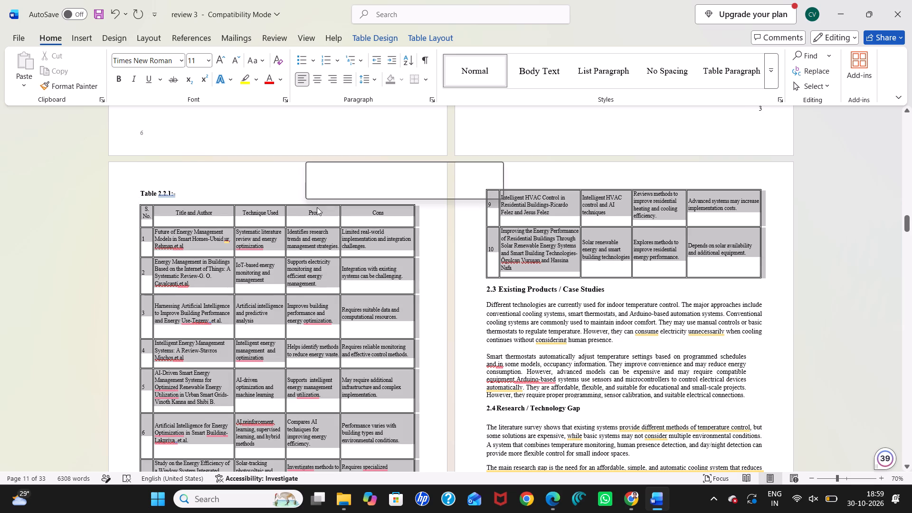
pyautogui.hscroll(1, 404, 162)
pyautogui.click(398, 171)
pyautogui.scroll(1, 398, 171)
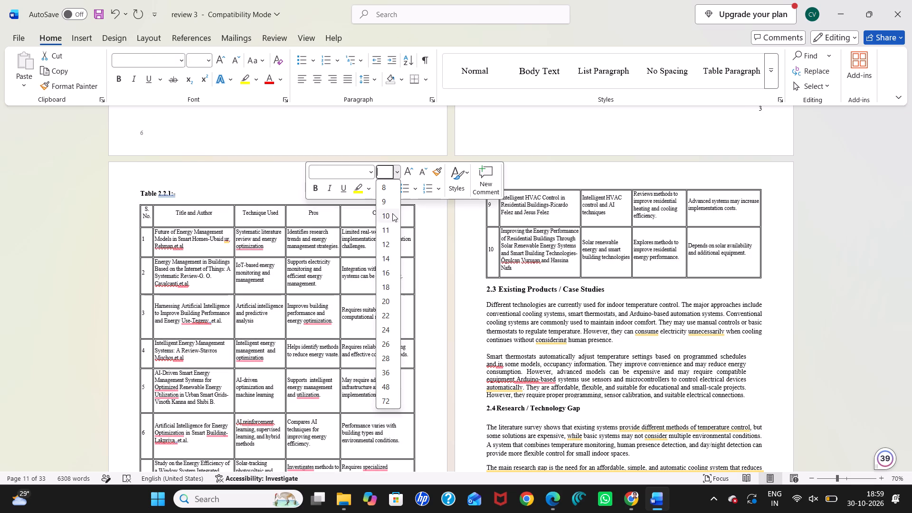
pyautogui.scroll(1, 392, 213)
pyautogui.click(392, 213)
pyautogui.hscroll(1, 410, 220)
pyautogui.click(452, 271)
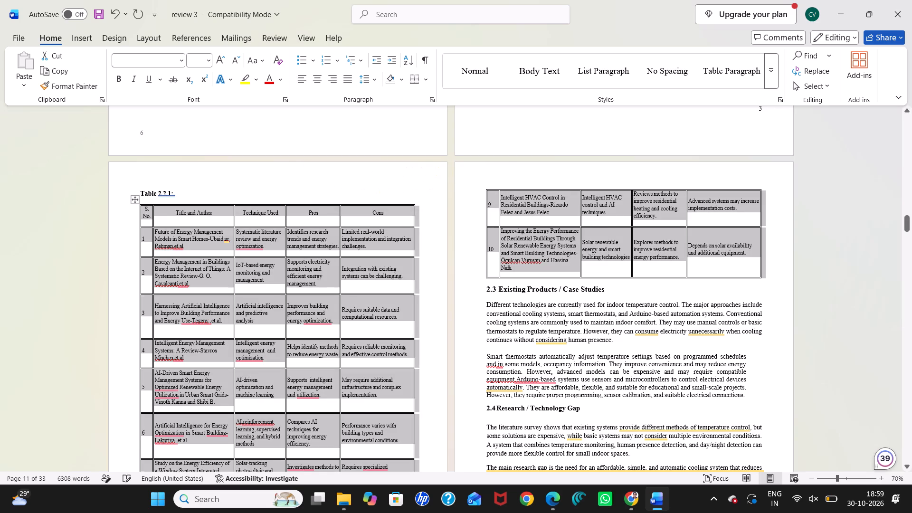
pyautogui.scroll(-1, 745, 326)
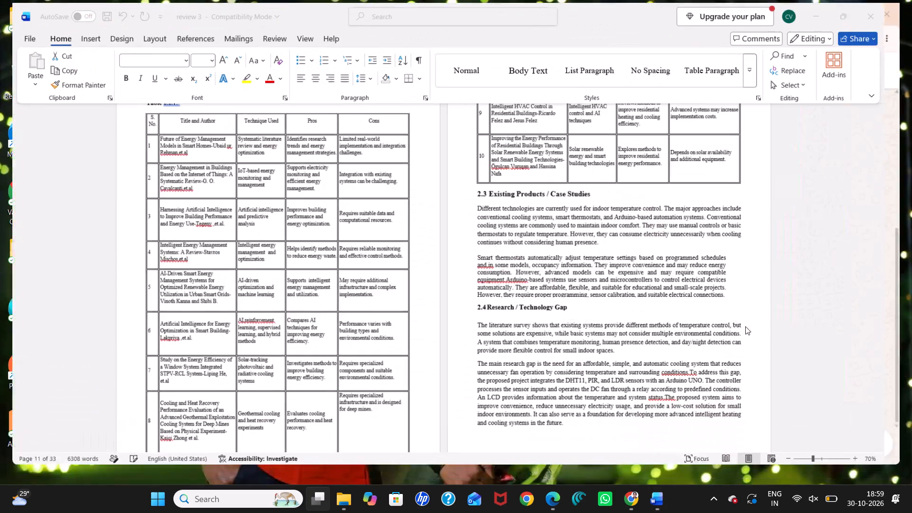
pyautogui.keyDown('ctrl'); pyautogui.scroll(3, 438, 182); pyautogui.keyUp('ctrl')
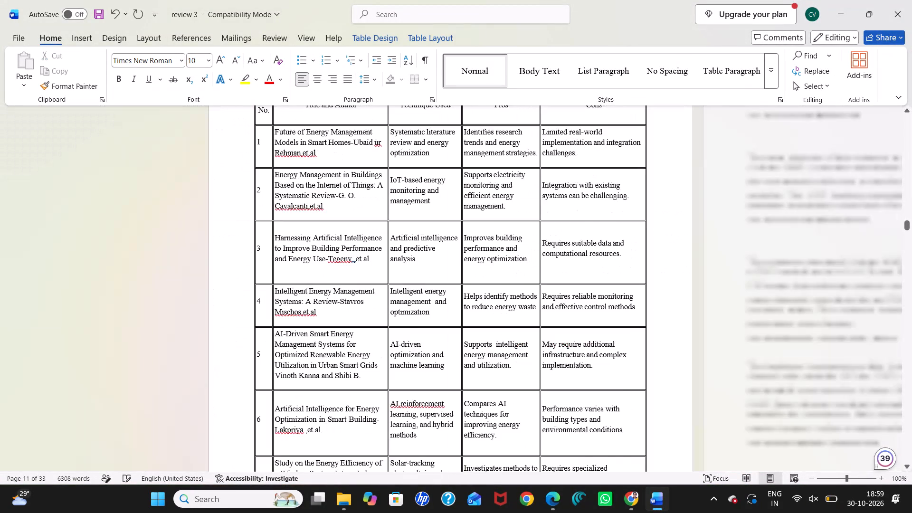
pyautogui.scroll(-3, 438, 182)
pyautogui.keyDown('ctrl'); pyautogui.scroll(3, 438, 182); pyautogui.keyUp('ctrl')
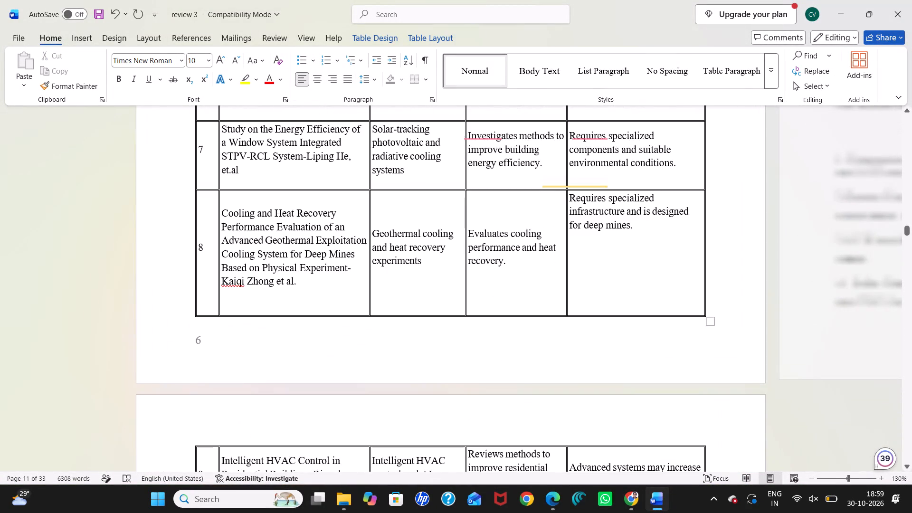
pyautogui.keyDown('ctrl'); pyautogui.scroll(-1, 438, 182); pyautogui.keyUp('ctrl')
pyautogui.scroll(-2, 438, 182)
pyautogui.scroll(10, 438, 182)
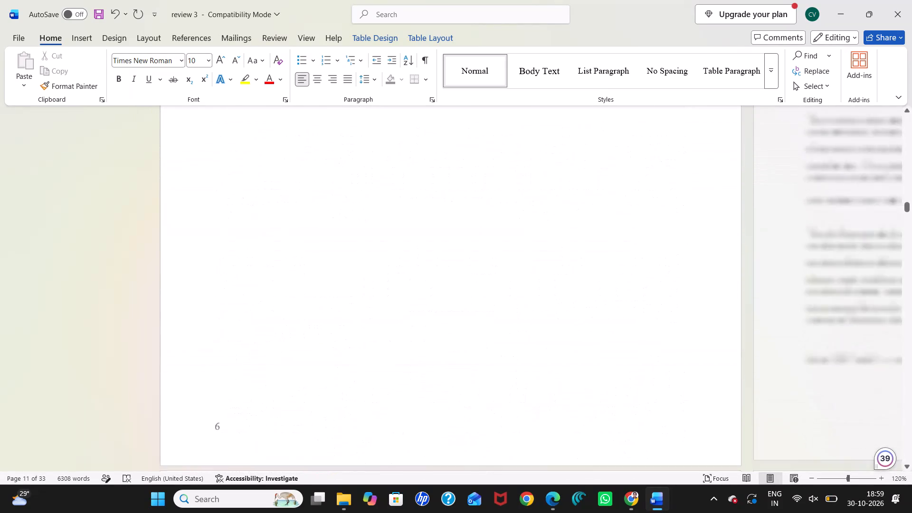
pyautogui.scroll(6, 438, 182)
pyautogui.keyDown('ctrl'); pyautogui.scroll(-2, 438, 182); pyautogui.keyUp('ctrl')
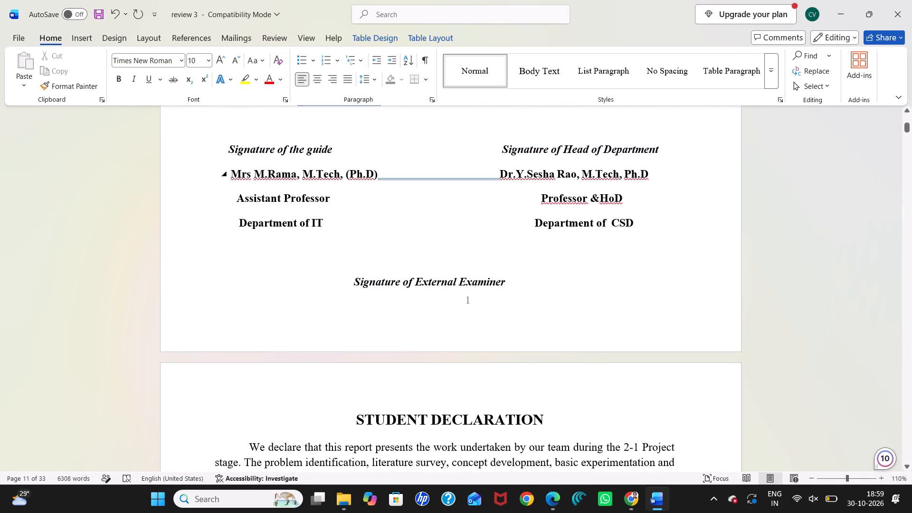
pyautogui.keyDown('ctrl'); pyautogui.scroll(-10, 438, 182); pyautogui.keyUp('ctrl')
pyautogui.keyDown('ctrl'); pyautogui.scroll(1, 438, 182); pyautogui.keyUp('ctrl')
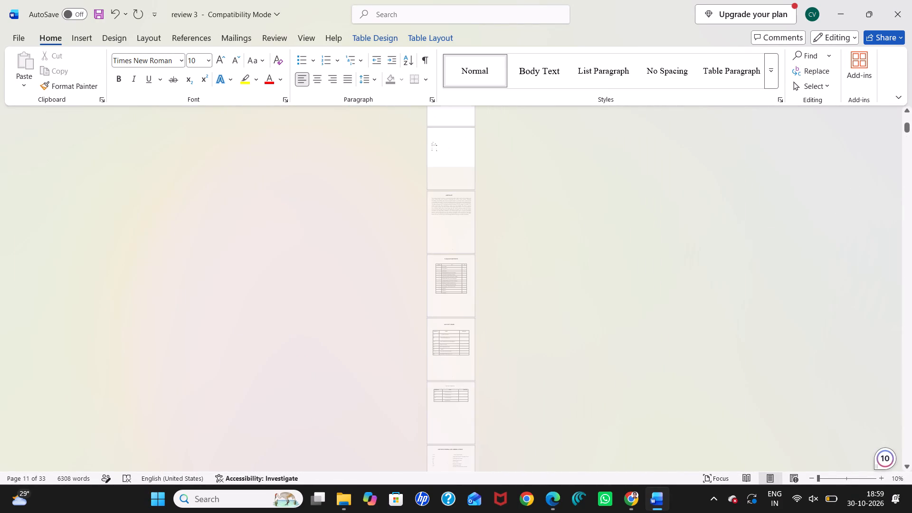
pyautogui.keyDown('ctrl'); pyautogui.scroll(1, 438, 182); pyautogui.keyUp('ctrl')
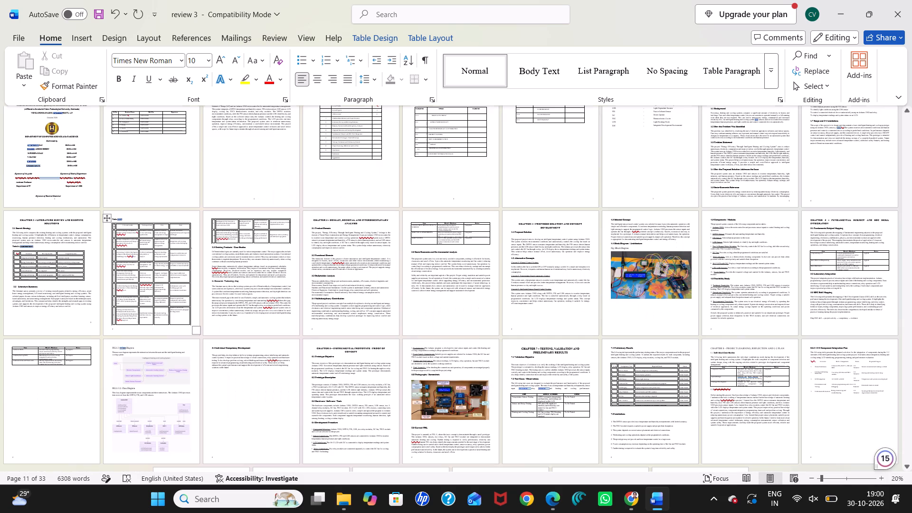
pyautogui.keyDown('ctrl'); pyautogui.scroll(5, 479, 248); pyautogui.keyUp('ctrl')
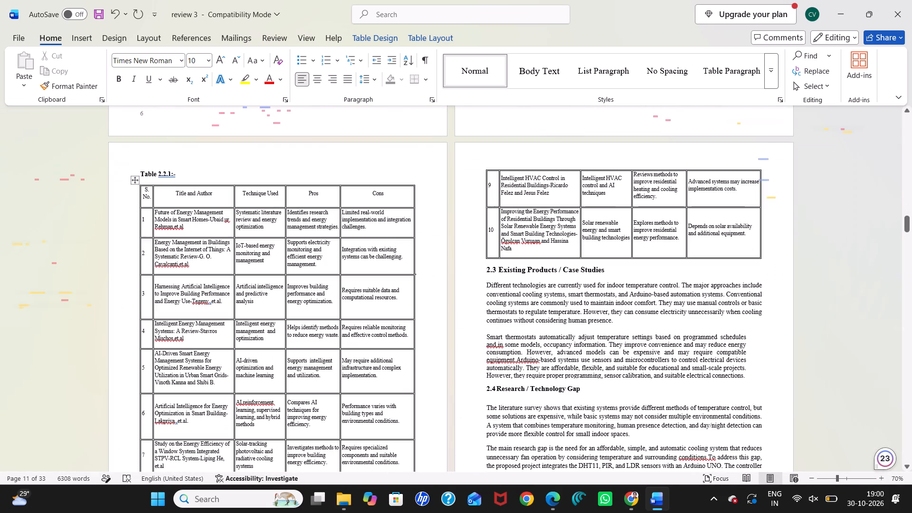
# Check the font formatting of the 3.5 Socio-Economic and Environmental Analysis text and the Item, Details / Evidence and Status table above it.
pyautogui.scroll(-2, 479, 248)
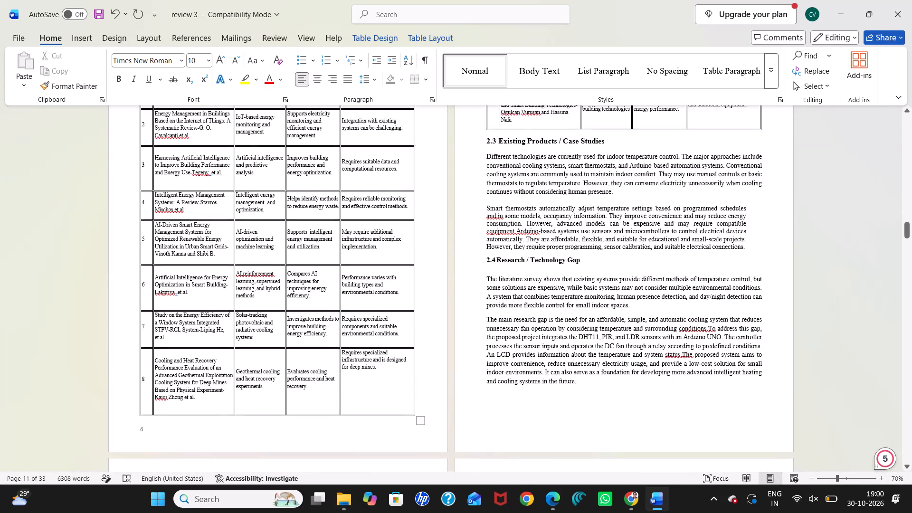
pyautogui.scroll(-3, 642, 391)
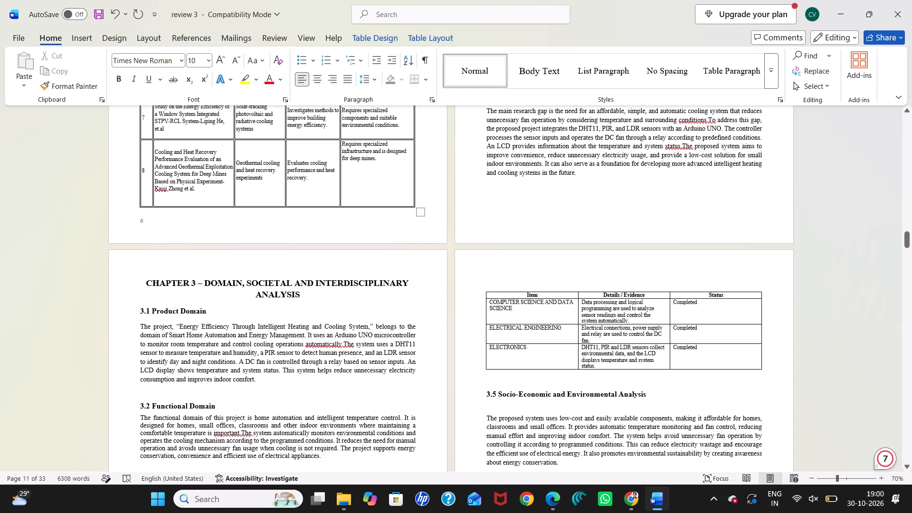
pyautogui.scroll(-1, 455, 407)
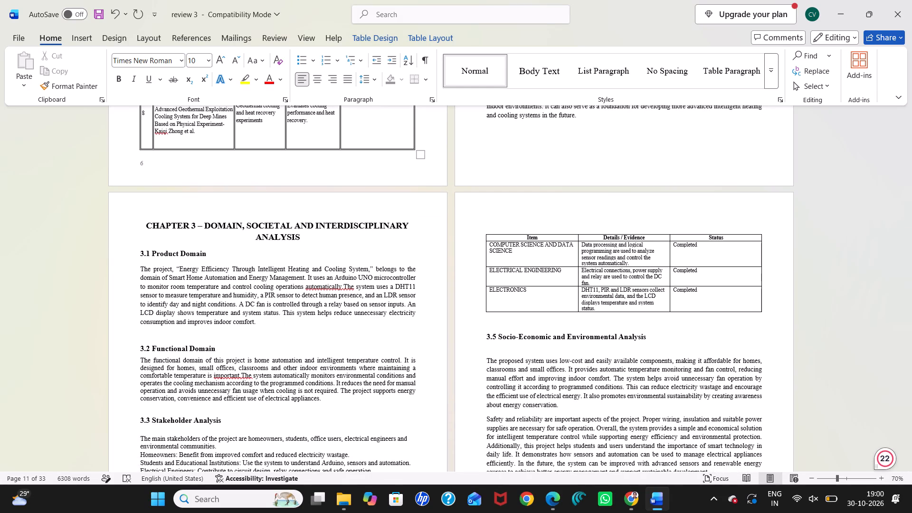
pyautogui.click(455, 407)
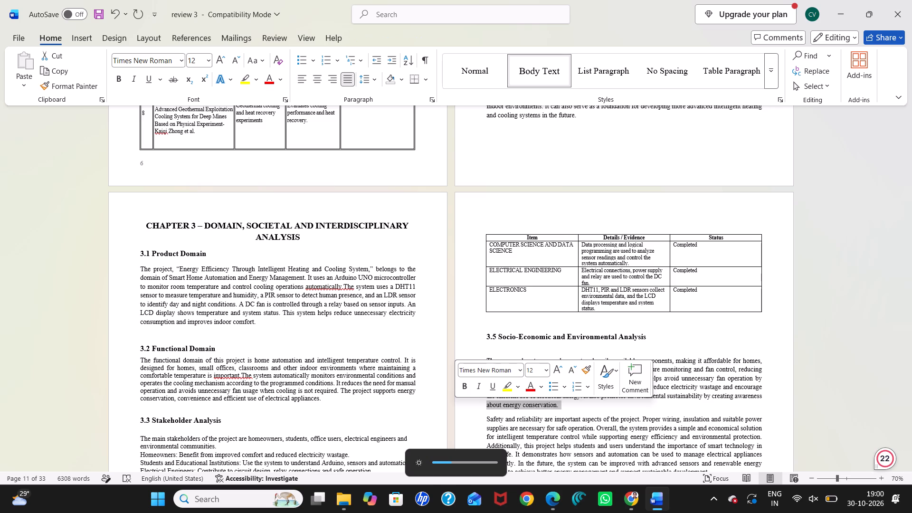
pyautogui.click(764, 324)
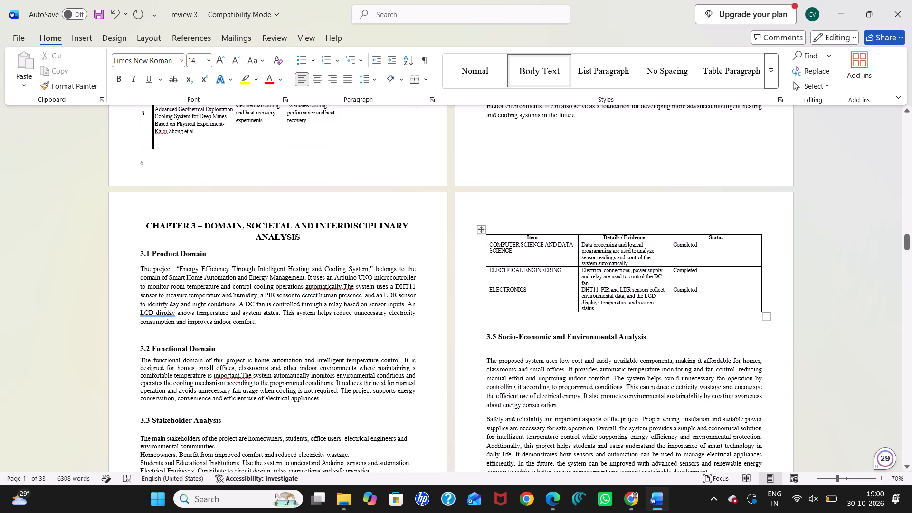
pyautogui.moveTo(709, 296); pyautogui.dragTo(497, 240)
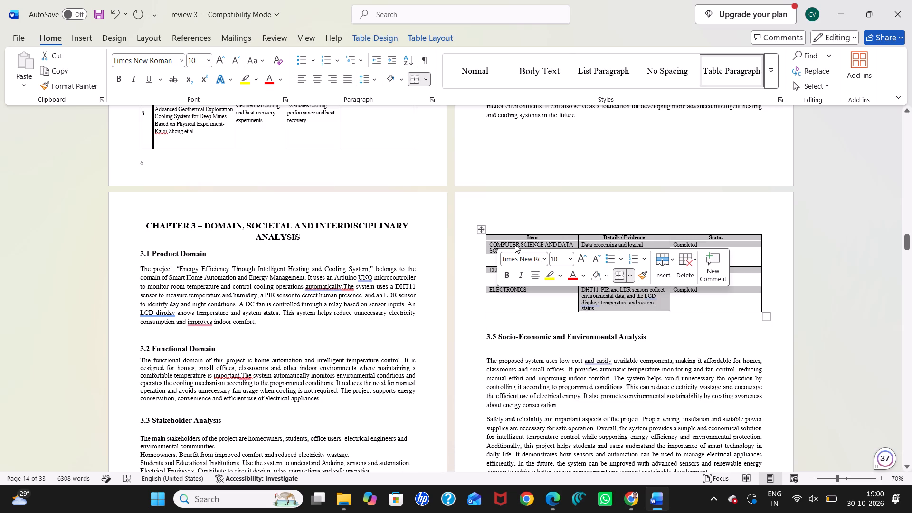
pyautogui.click(810, 305)
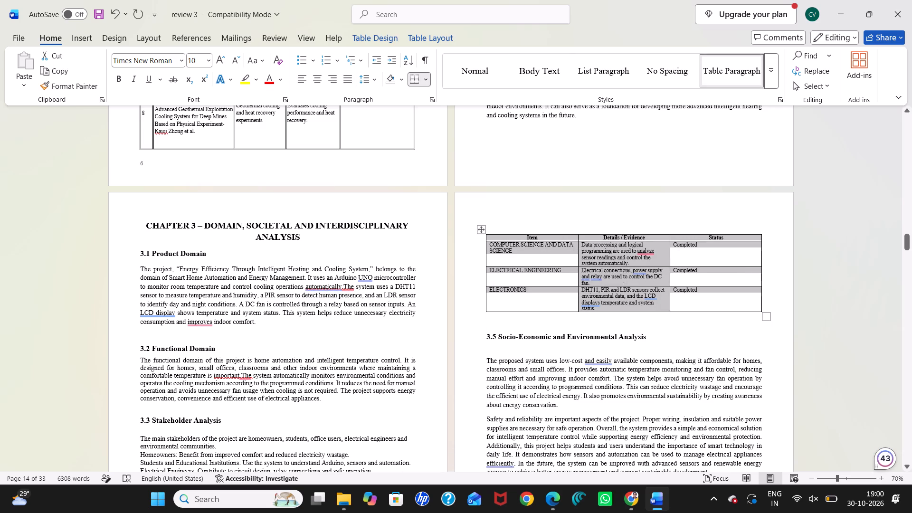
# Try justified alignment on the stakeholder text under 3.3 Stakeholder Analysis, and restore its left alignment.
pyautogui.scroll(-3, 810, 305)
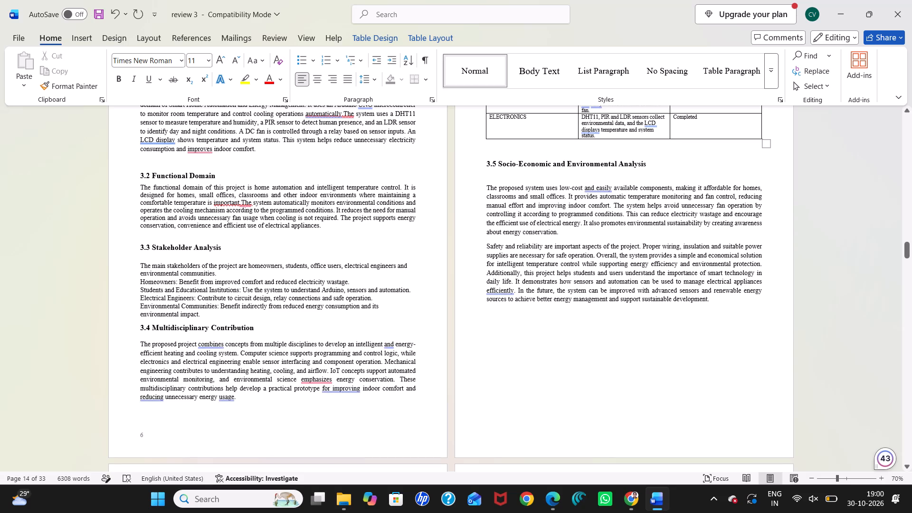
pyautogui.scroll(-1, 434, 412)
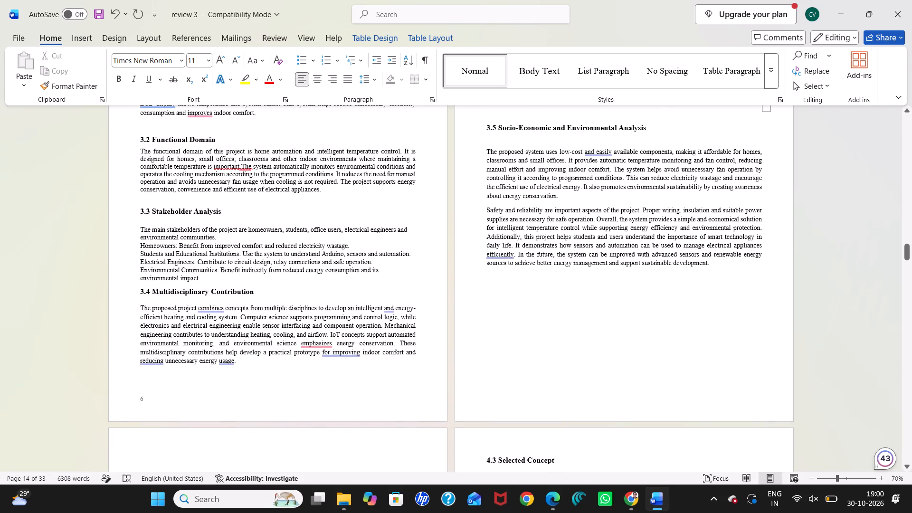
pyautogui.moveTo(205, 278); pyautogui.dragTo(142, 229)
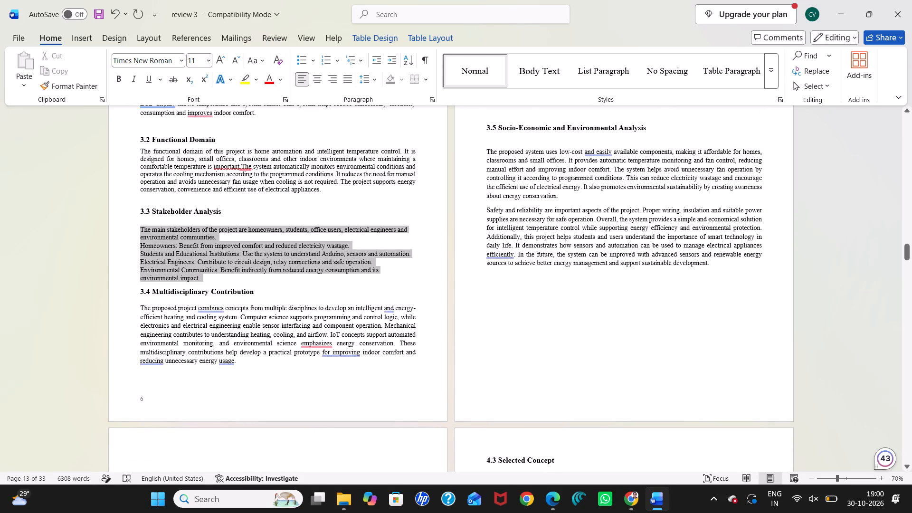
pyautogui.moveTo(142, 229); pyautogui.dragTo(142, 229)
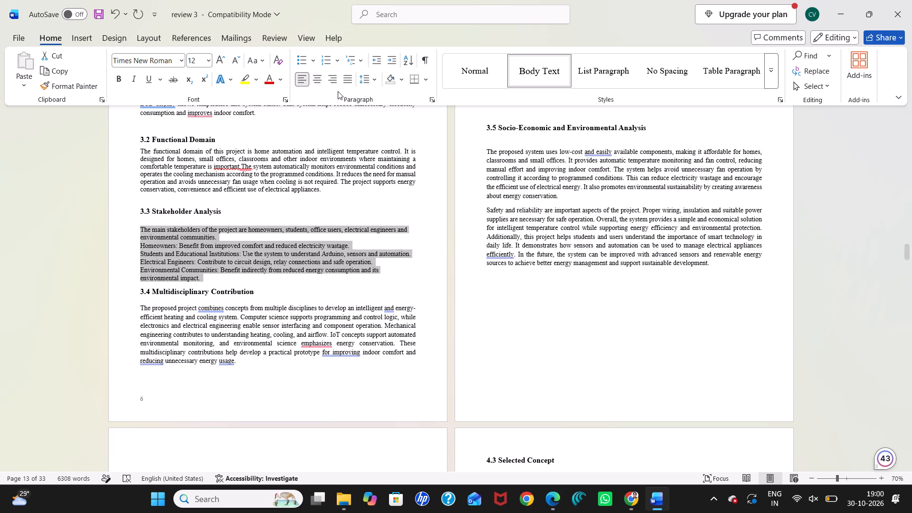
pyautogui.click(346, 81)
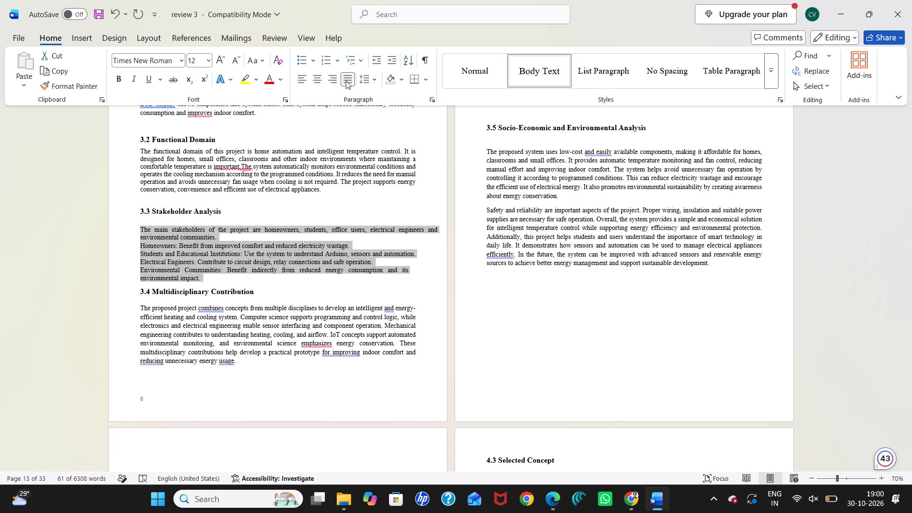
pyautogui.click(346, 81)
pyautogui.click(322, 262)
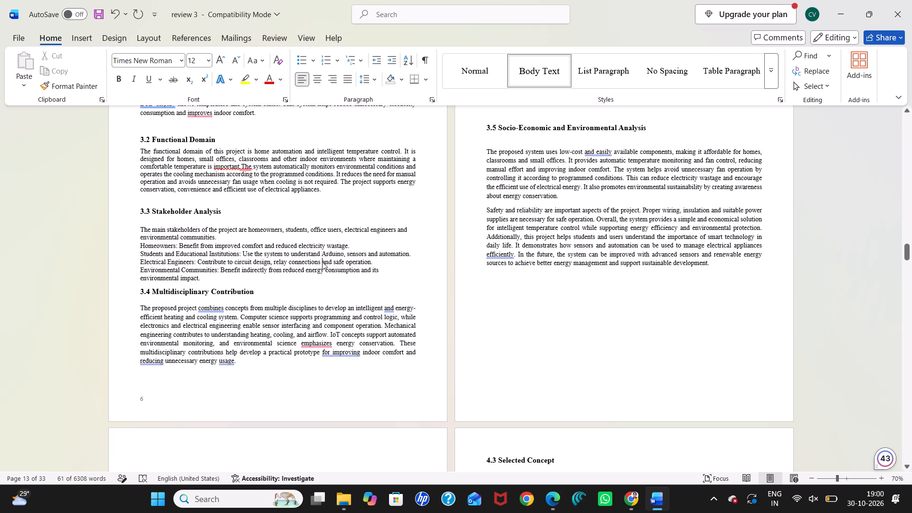
# Review the Chapter 4 pages and check the font formatting of the 4.4 Block Diagram / Architecture heading and its figure caption.
pyautogui.scroll(-4, 339, 297)
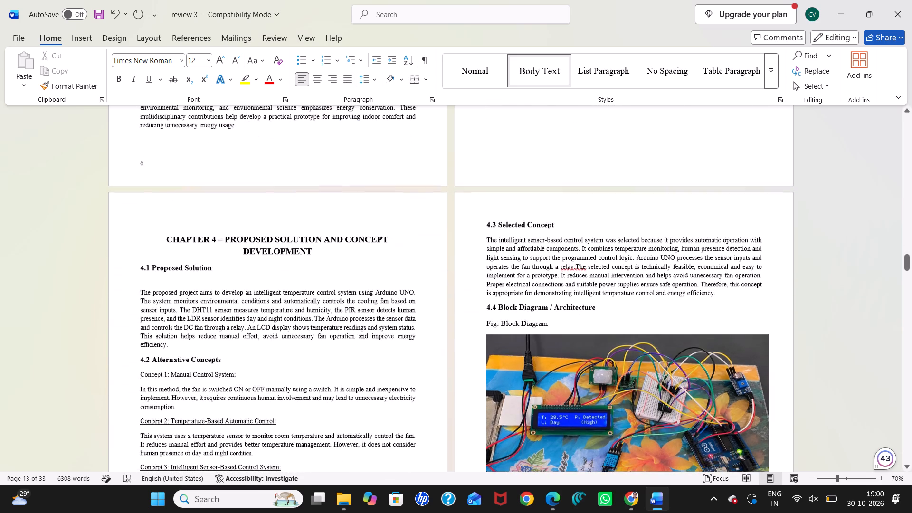
pyautogui.scroll(-2, 339, 297)
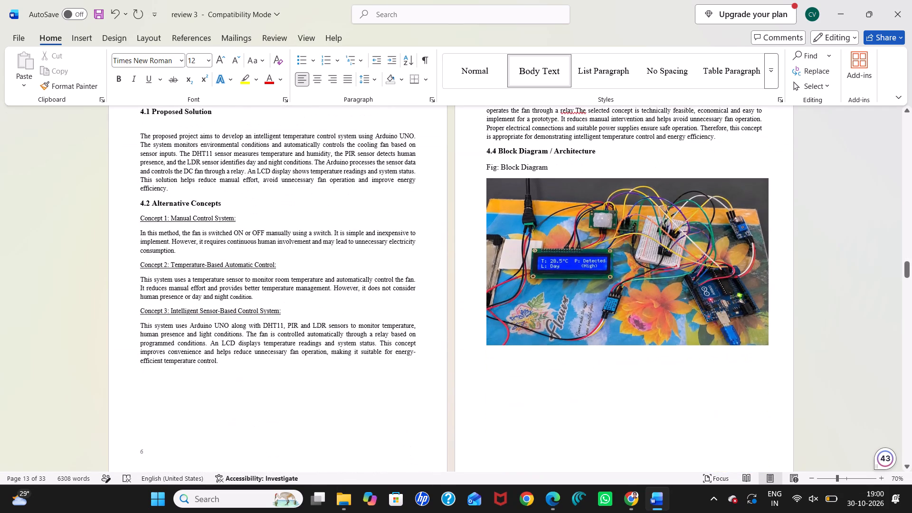
pyautogui.scroll(1, 339, 297)
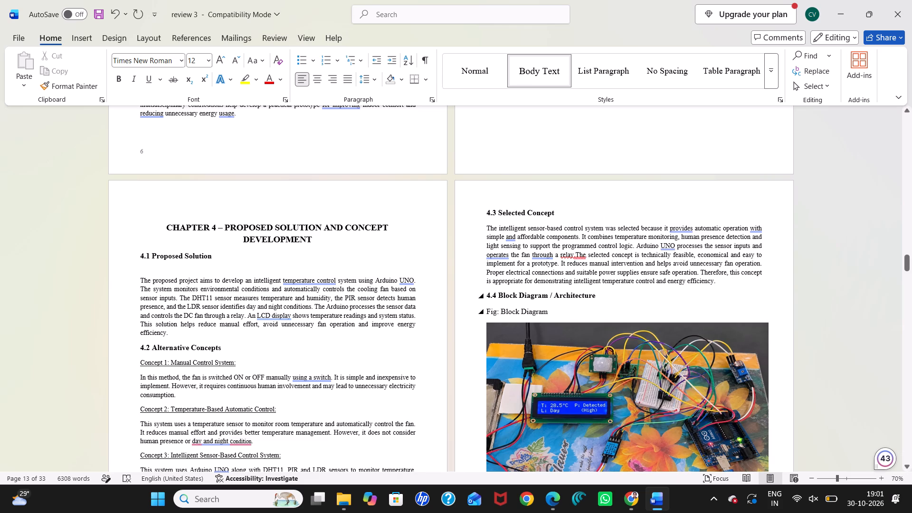
pyautogui.moveTo(563, 311); pyautogui.dragTo(487, 309)
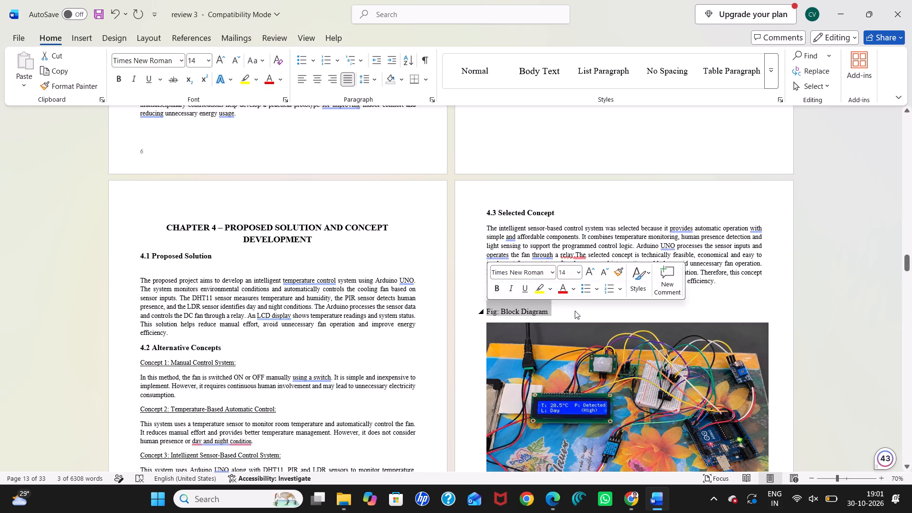
pyautogui.click(575, 311)
pyautogui.moveTo(593, 295); pyautogui.dragTo(551, 298)
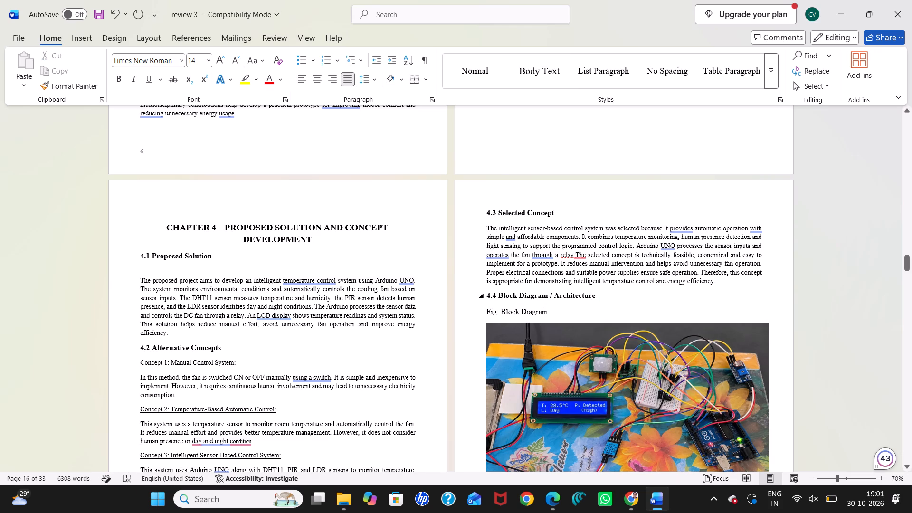
pyautogui.moveTo(551, 298); pyautogui.dragTo(501, 295)
pyautogui.click(600, 315)
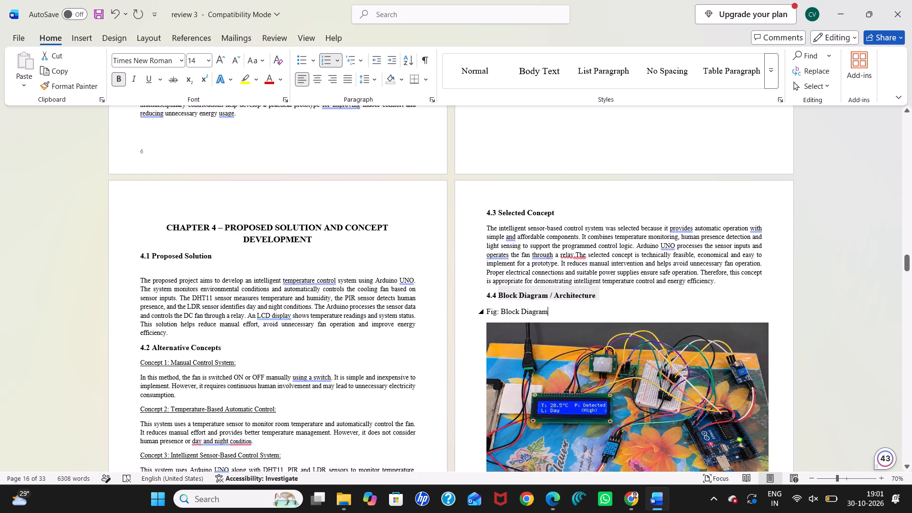
pyautogui.scroll(-3, 600, 315)
pyautogui.scroll(2, 600, 315)
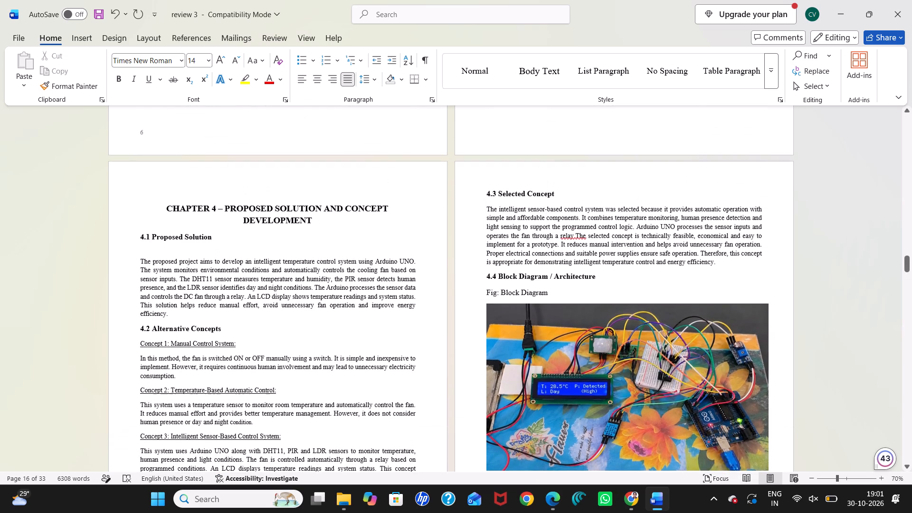
# Check the font formatting of the CHAPTER 4 – PROPOSED SOLUTION AND CONCEPT DEVELOPMENT title.
pyautogui.moveTo(405, 206); pyautogui.dragTo(279, 197)
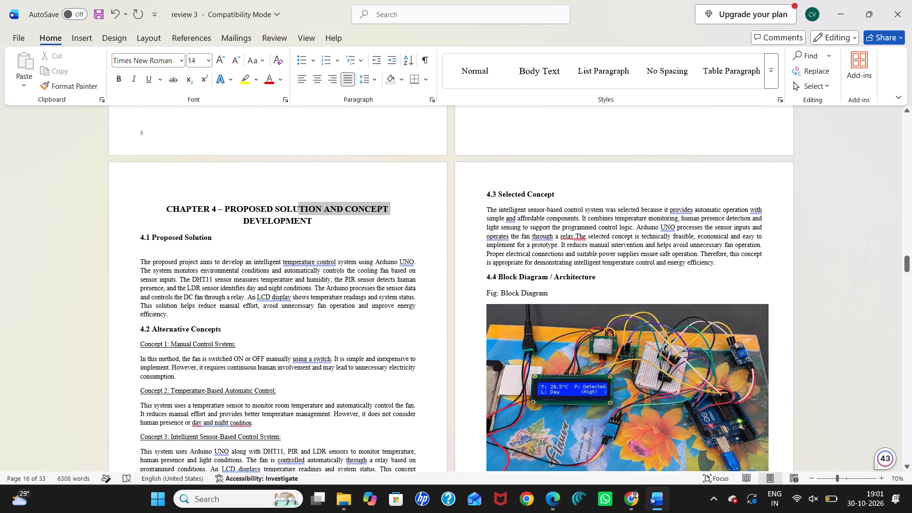
pyautogui.moveTo(279, 197); pyautogui.dragTo(160, 212)
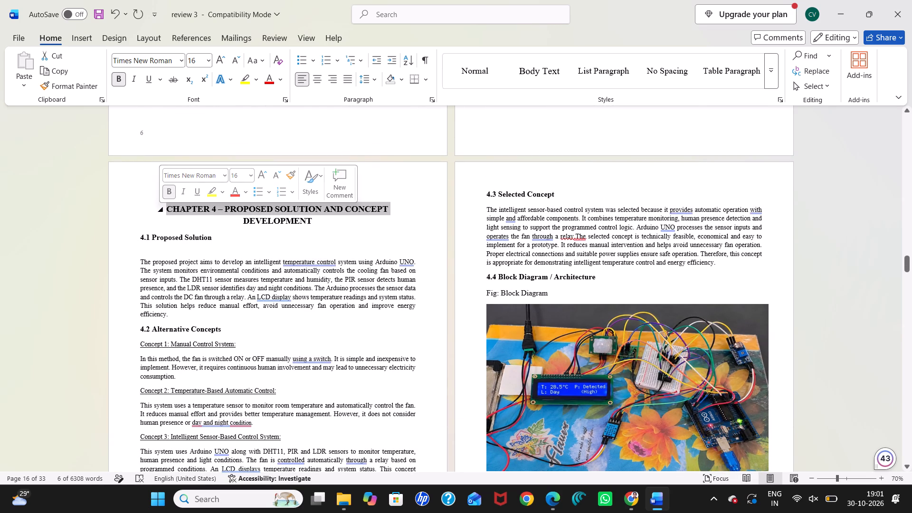
pyautogui.click(205, 225)
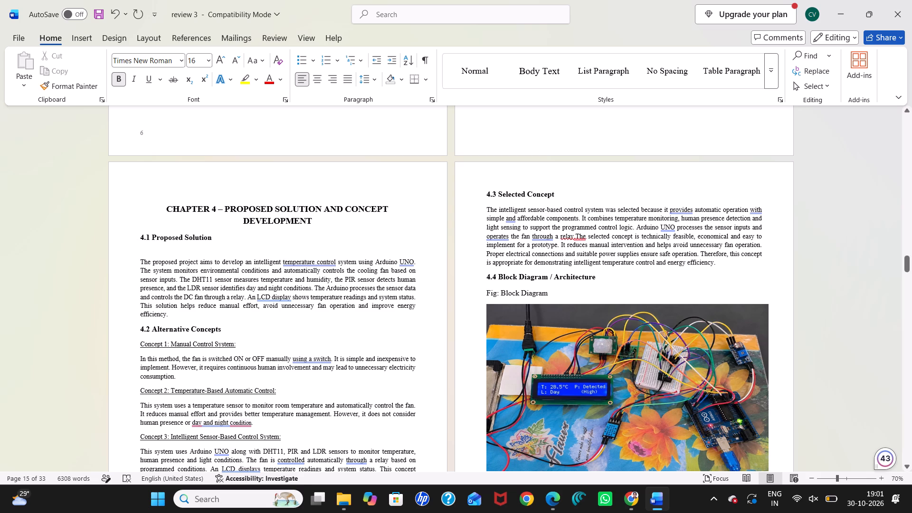
# Set the font size to 12 for the 4.5 Components / Modules introduction and list, with the selection running into the 4.6 heading.
pyautogui.scroll(-4, 400, 243)
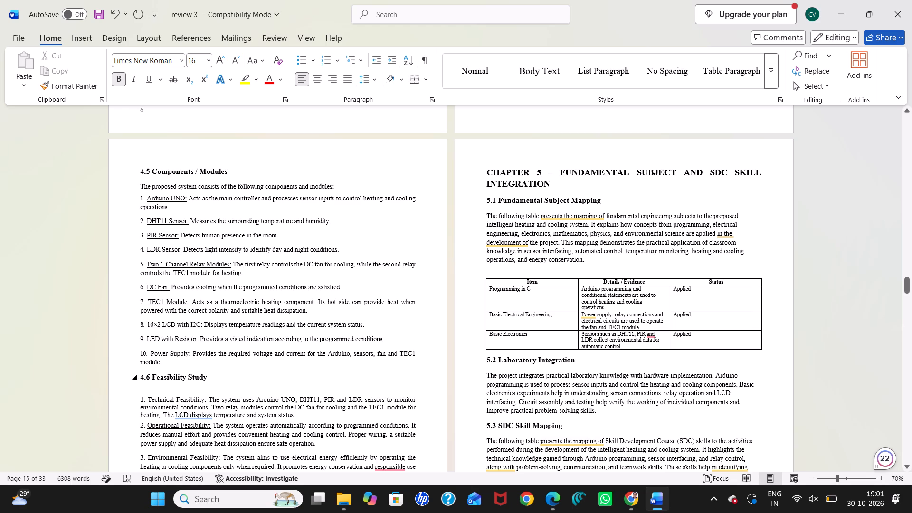
pyautogui.moveTo(184, 368); pyautogui.dragTo(114, 189)
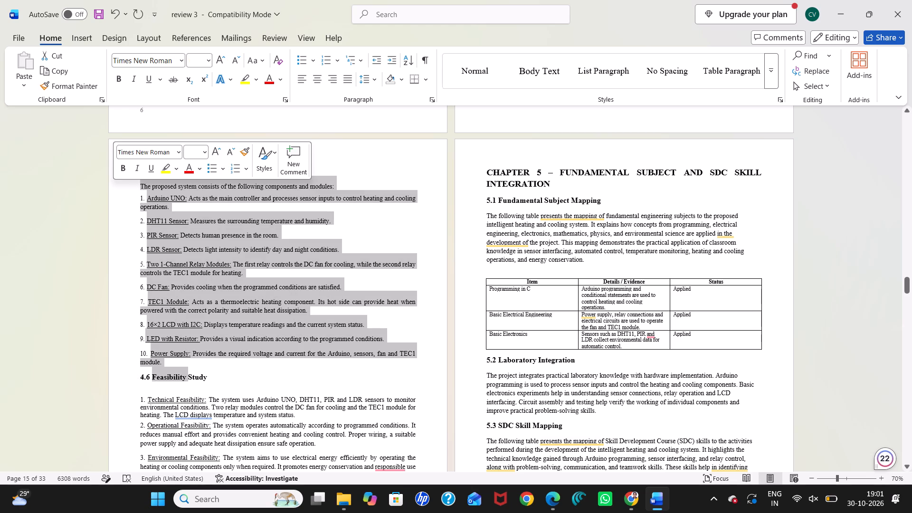
pyautogui.click(205, 154)
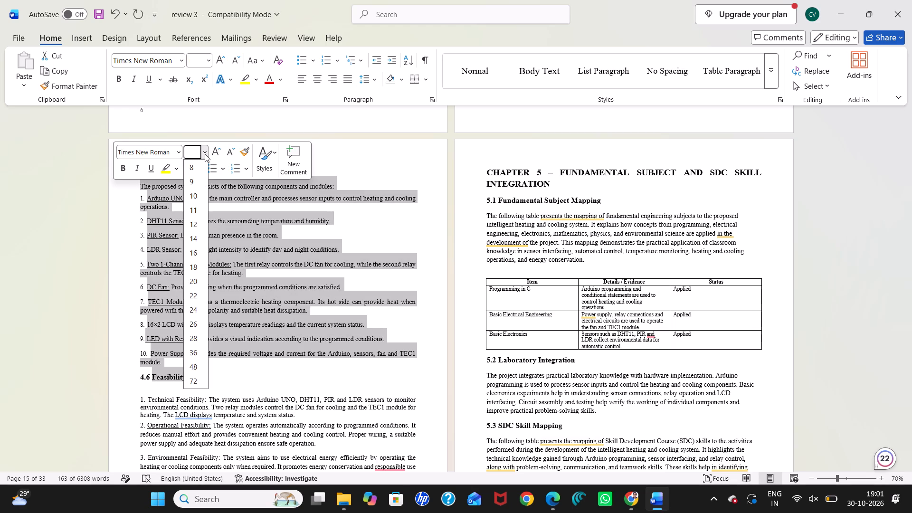
pyautogui.click(196, 223)
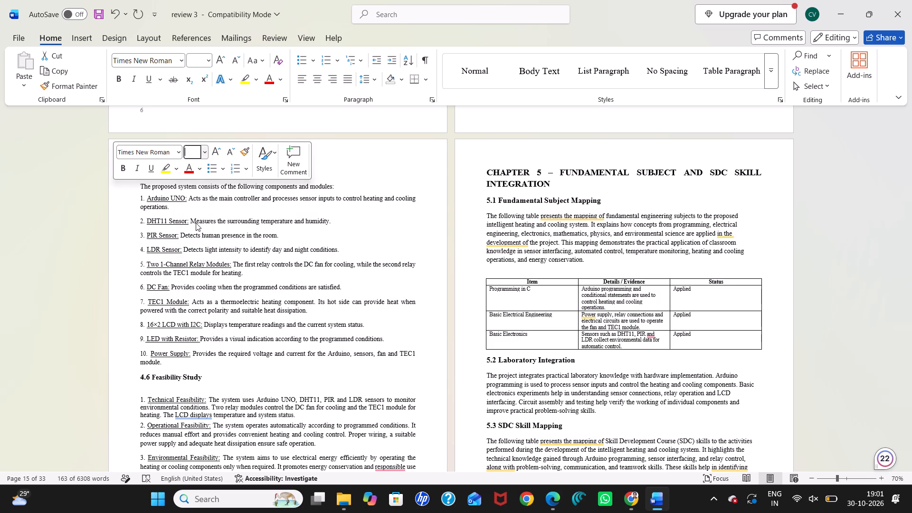
pyautogui.click(256, 378)
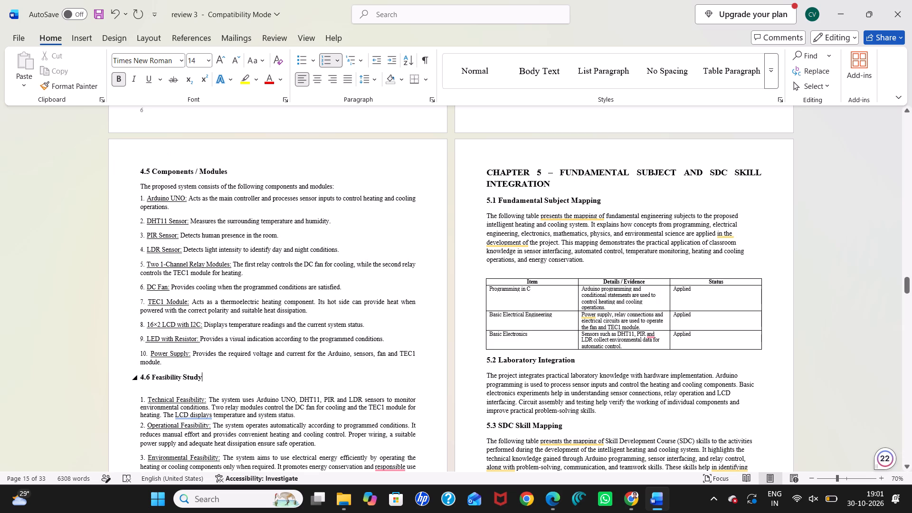
# Set the 4.6 Feasibility Study heading text to font size 14.
pyautogui.moveTo(242, 379); pyautogui.dragTo(153, 381)
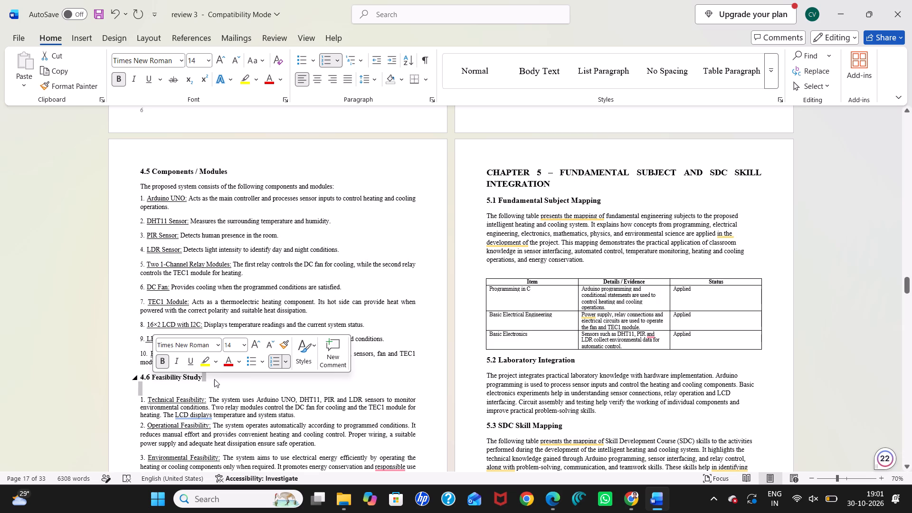
pyautogui.click(216, 379)
pyautogui.moveTo(211, 380); pyautogui.dragTo(151, 380)
pyautogui.click(243, 343)
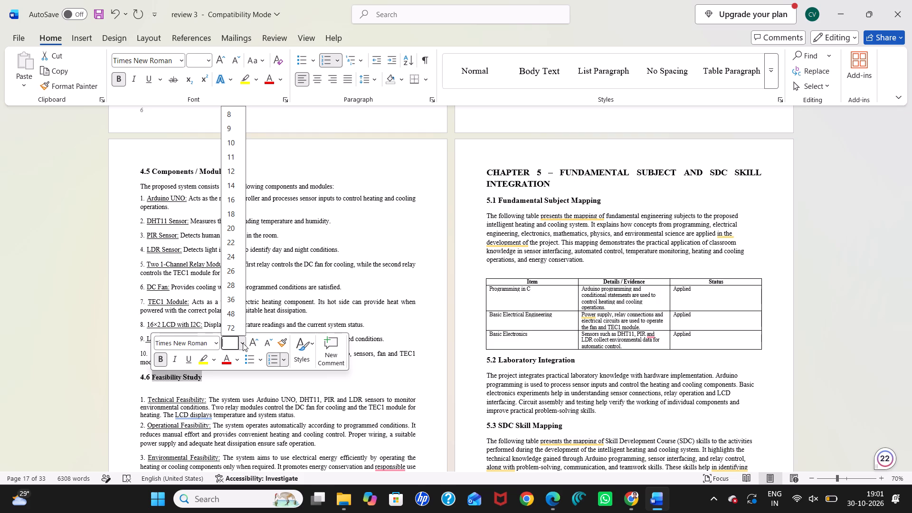
pyautogui.scroll(-1, 240, 312)
pyautogui.click(234, 187)
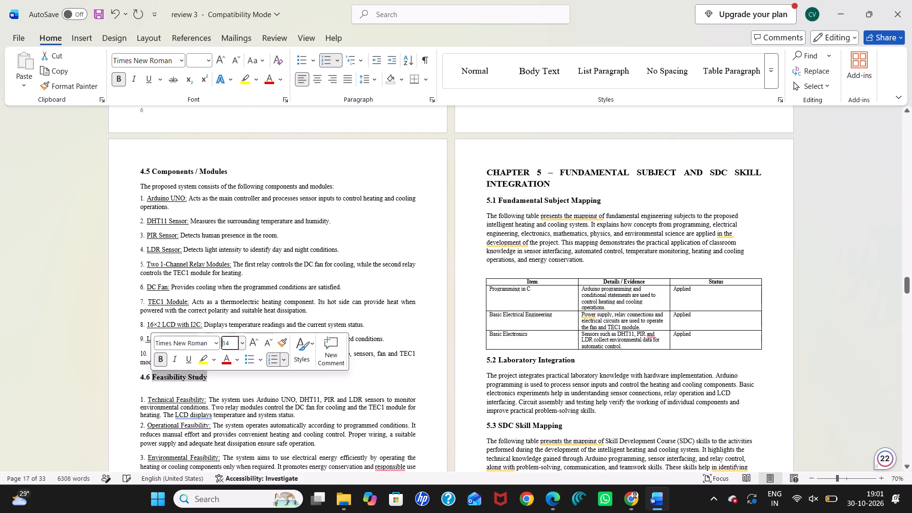
pyautogui.click(411, 381)
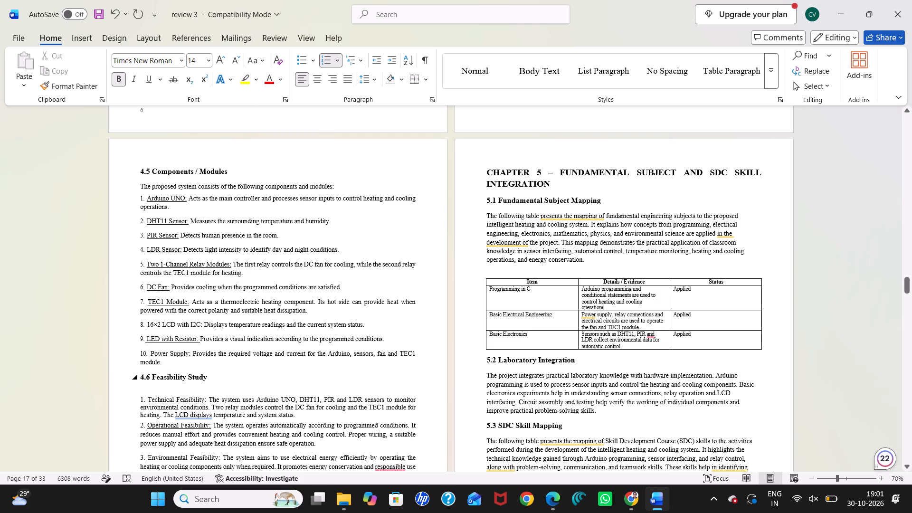
# Justify the paragraph under 5.1 Fundamental Subject Mapping.
pyautogui.scroll(-1, 411, 381)
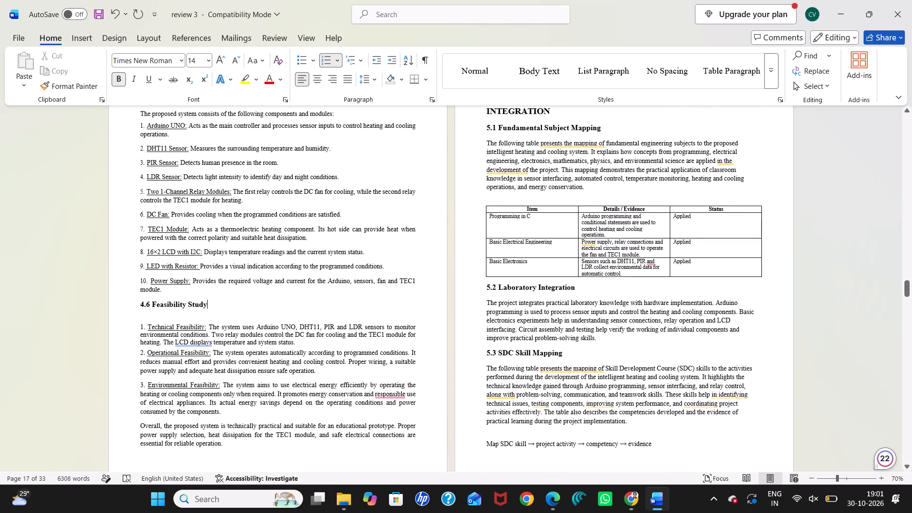
pyautogui.scroll(1, 411, 381)
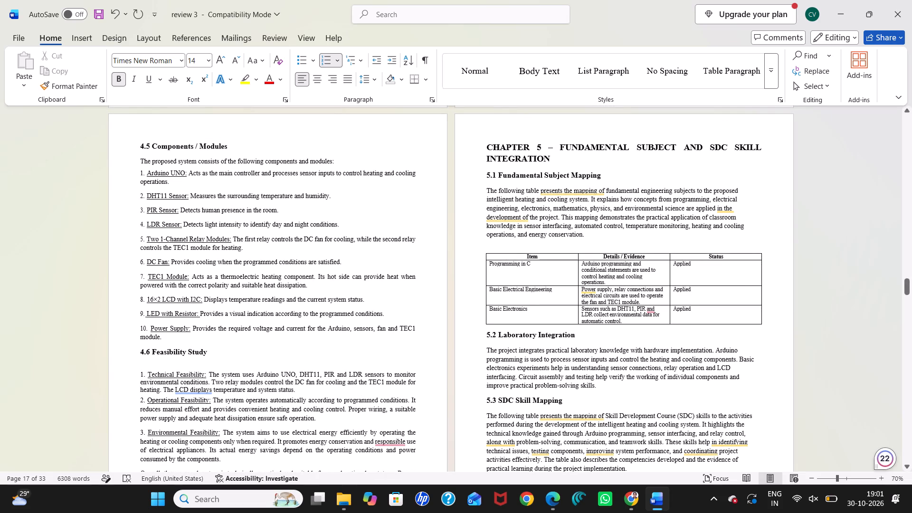
pyautogui.moveTo(614, 237); pyautogui.dragTo(603, 238)
pyautogui.moveTo(603, 238); pyautogui.dragTo(462, 188)
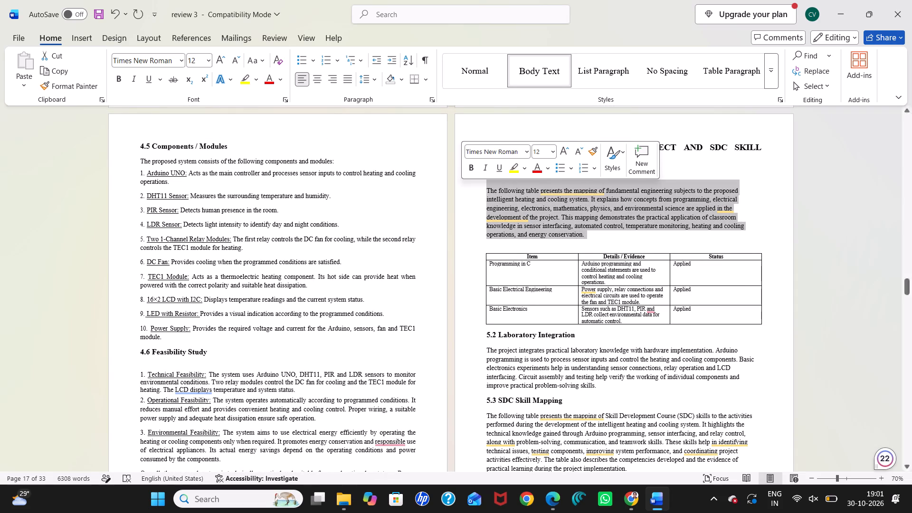
pyautogui.click(346, 76)
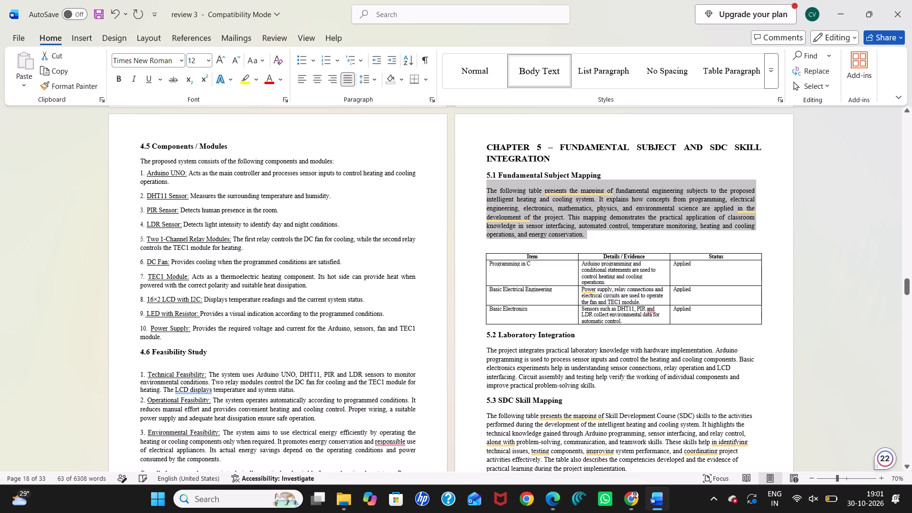
pyautogui.click(686, 337)
# Check the font formatting of the body rows in the Item, Details / Evidence and Status table under 5.1.
pyautogui.moveTo(712, 318); pyautogui.dragTo(612, 309)
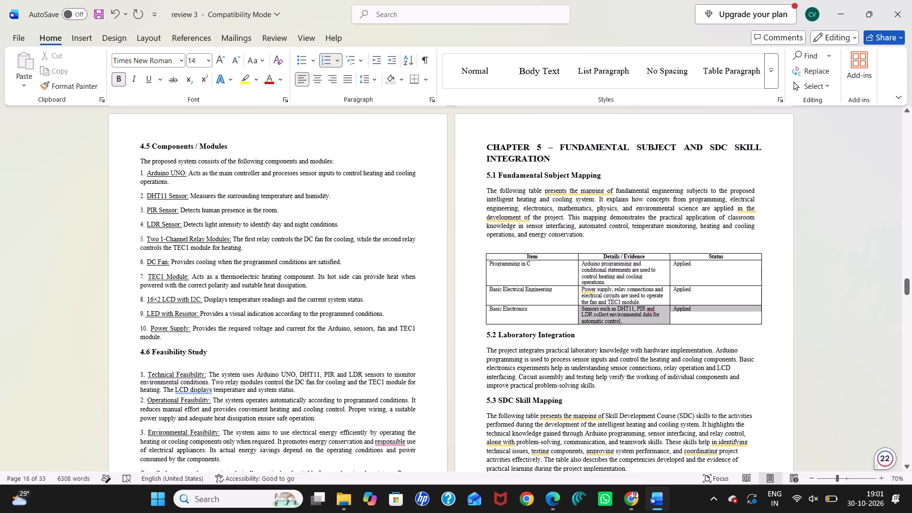
pyautogui.moveTo(612, 309); pyautogui.dragTo(518, 262)
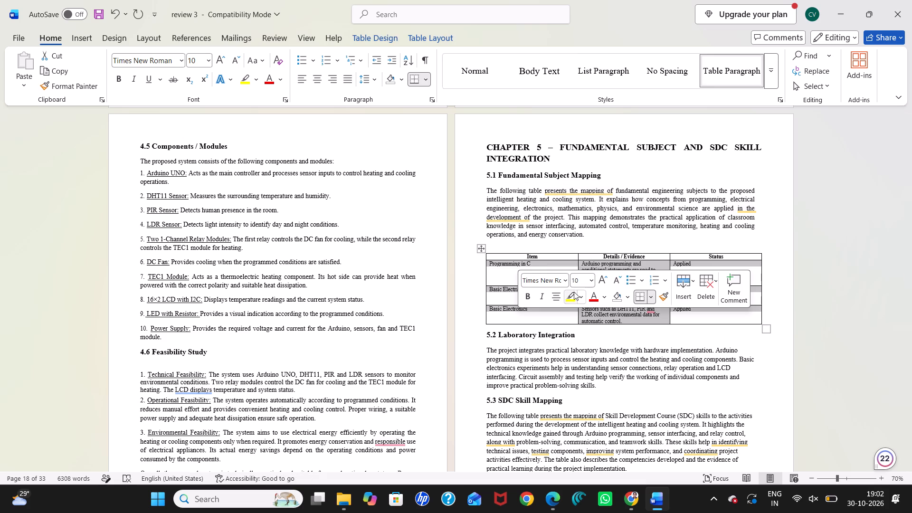
pyautogui.click(821, 272)
# Justify the paragraph under 5.2 Laboratory Integration.
pyautogui.scroll(-1, 821, 272)
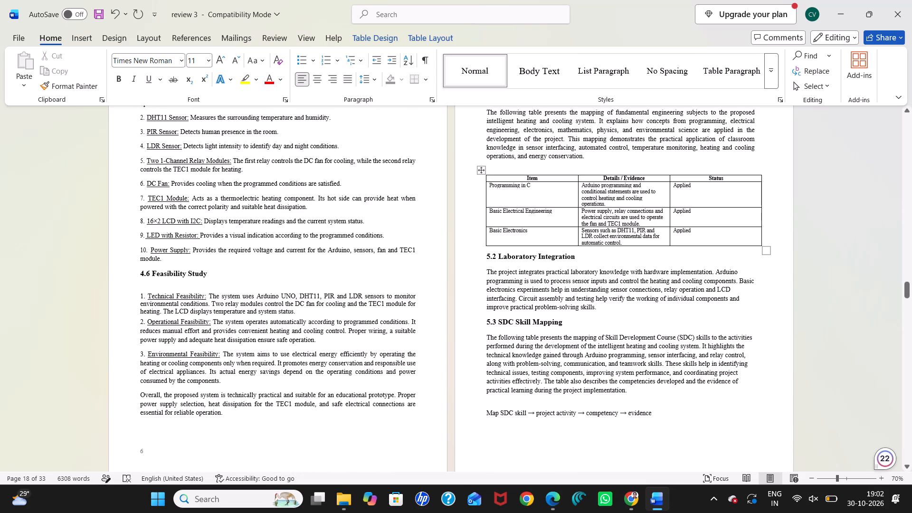
pyautogui.moveTo(600, 311); pyautogui.dragTo(476, 271)
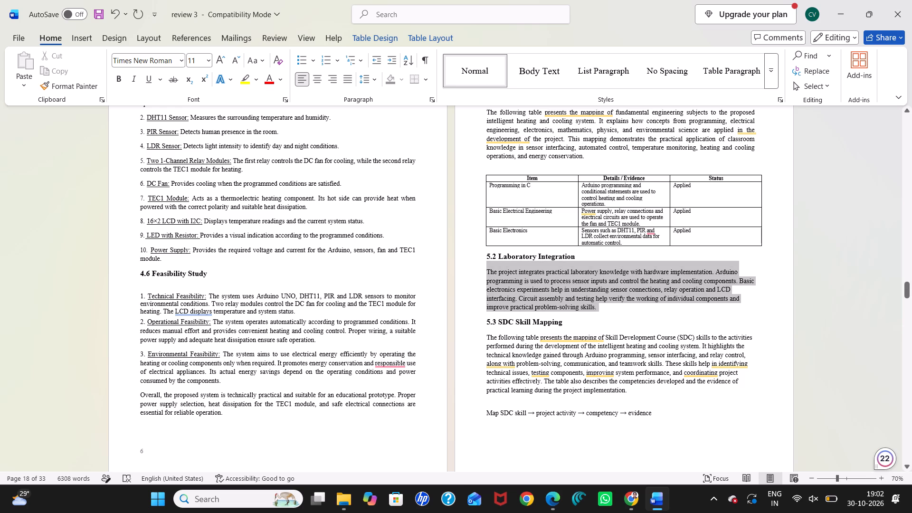
pyautogui.moveTo(476, 271); pyautogui.dragTo(476, 271)
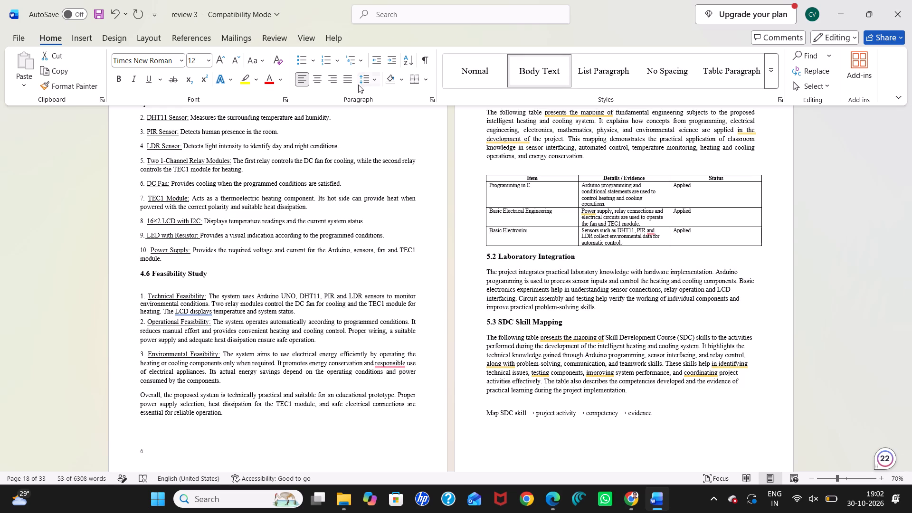
pyautogui.click(348, 80)
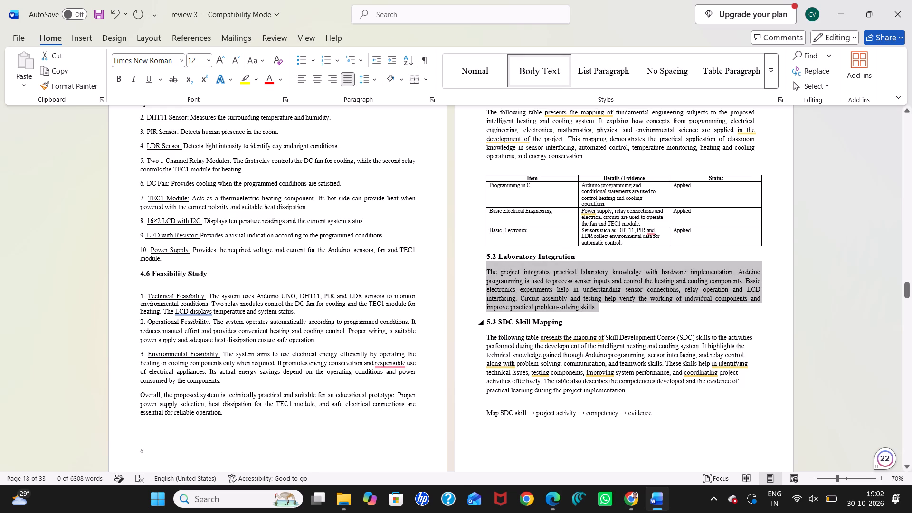
pyautogui.click(578, 313)
# Justify the 5.3 SDC Skill Mapping text, including the line mapping SDC skill to project activity, competency and evidence.
pyautogui.scroll(-1, 578, 313)
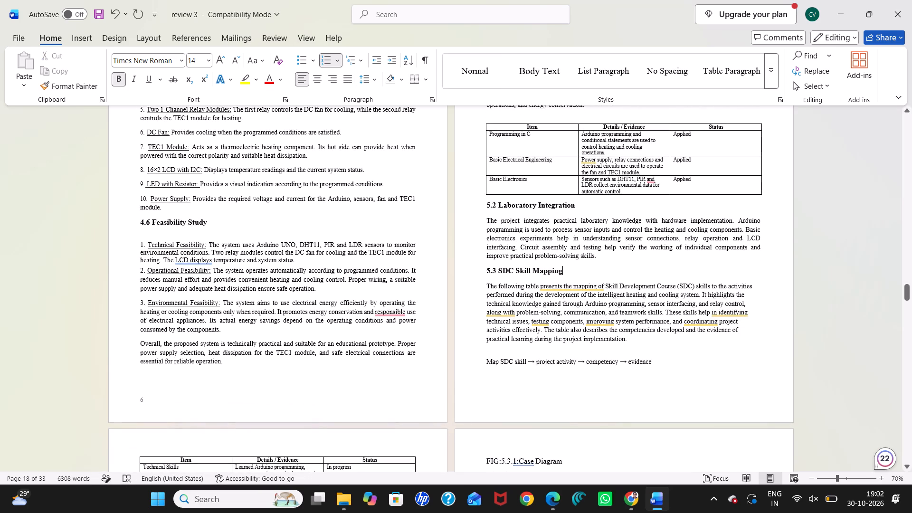
pyautogui.click(683, 366)
pyautogui.moveTo(667, 366); pyautogui.dragTo(656, 363)
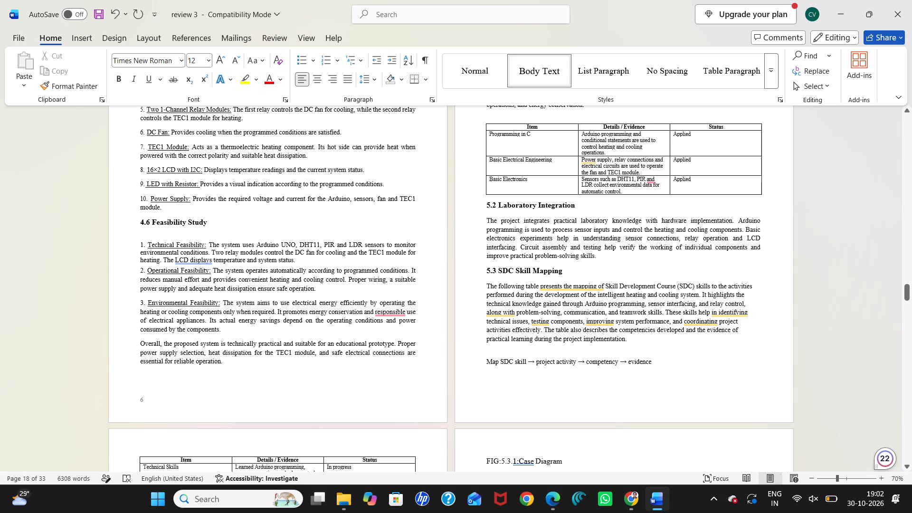
pyautogui.moveTo(656, 363); pyautogui.dragTo(484, 285)
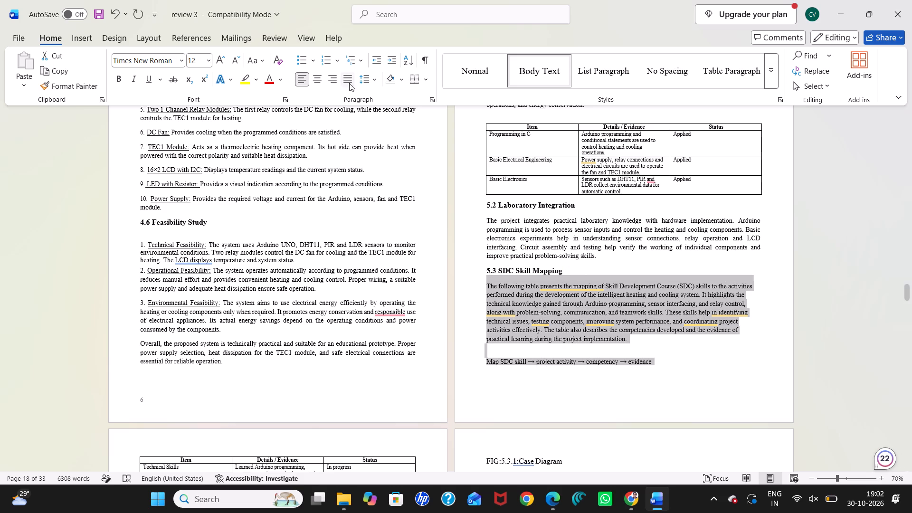
pyautogui.click(342, 81)
pyautogui.click(693, 318)
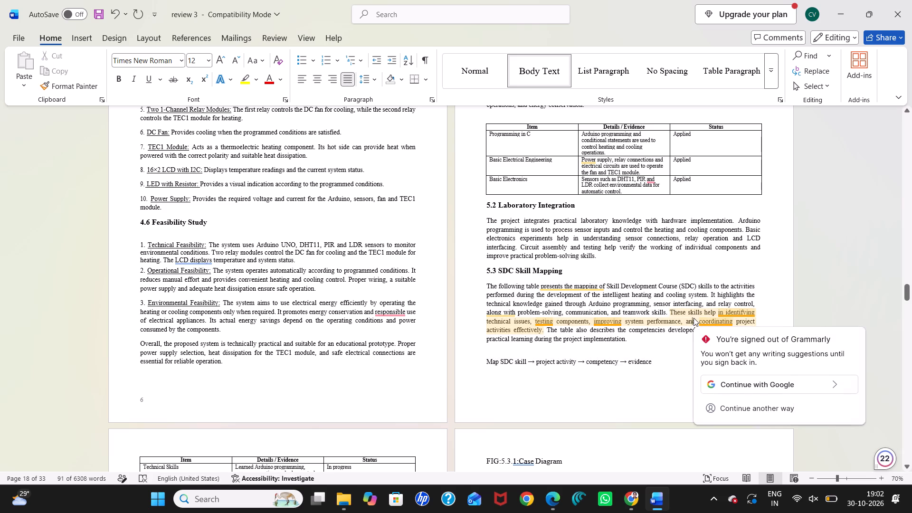
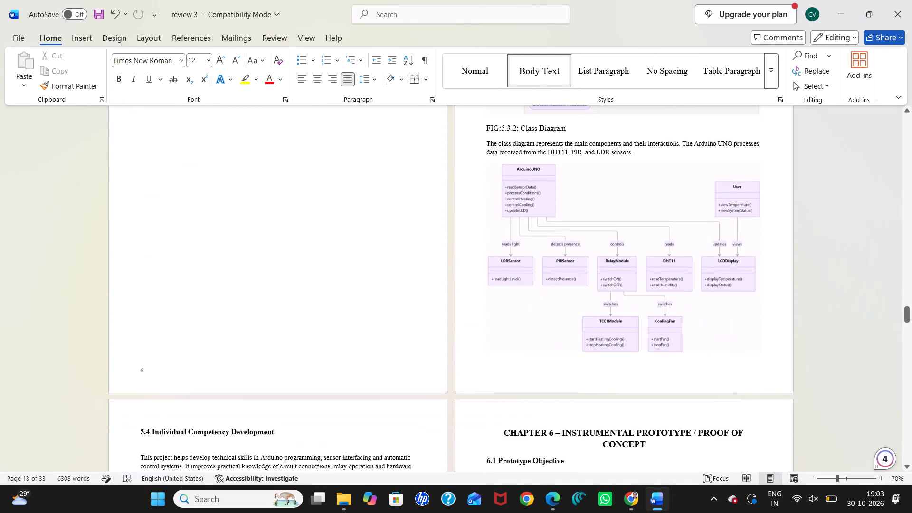
# Review the use case and class diagram page under 5.3, including the FIG:5.3.2 caption and the class diagram picture.
pyautogui.scroll(1, 368, 332)
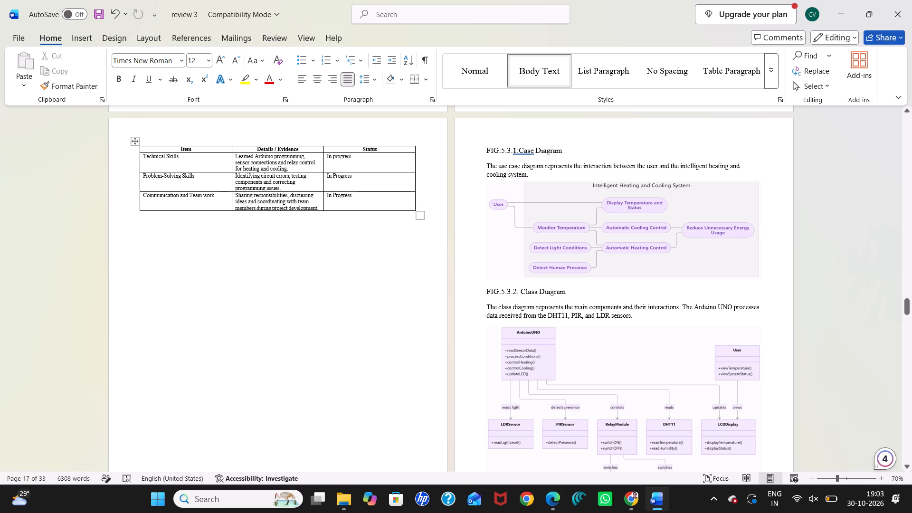
pyautogui.scroll(-2, 457, 342)
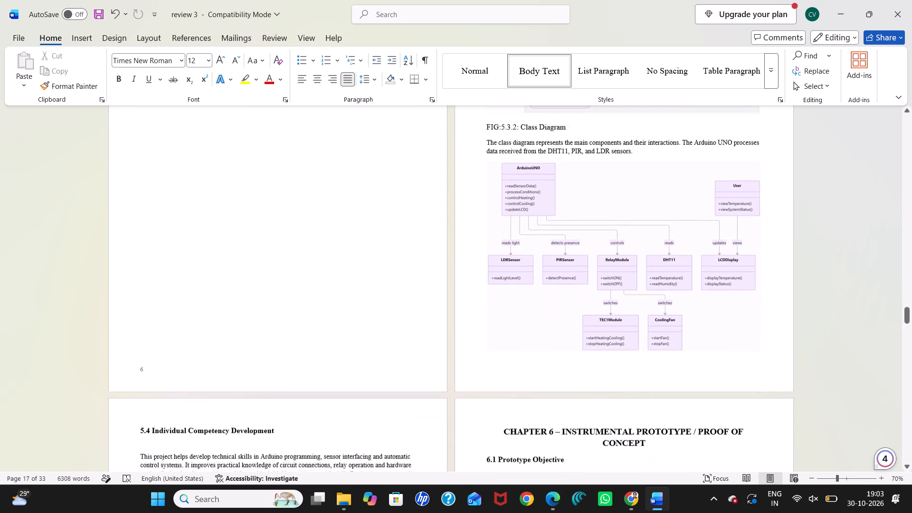
pyautogui.scroll(-1, 457, 342)
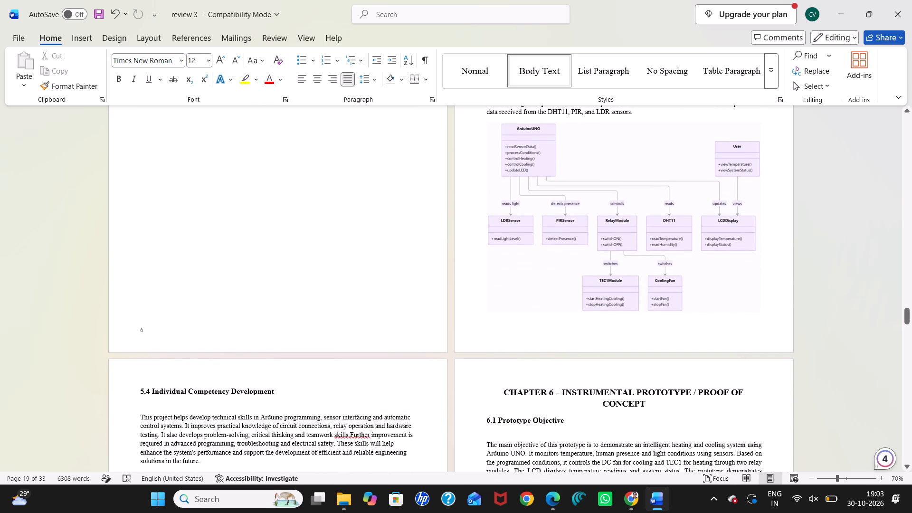
pyautogui.scroll(1, 457, 342)
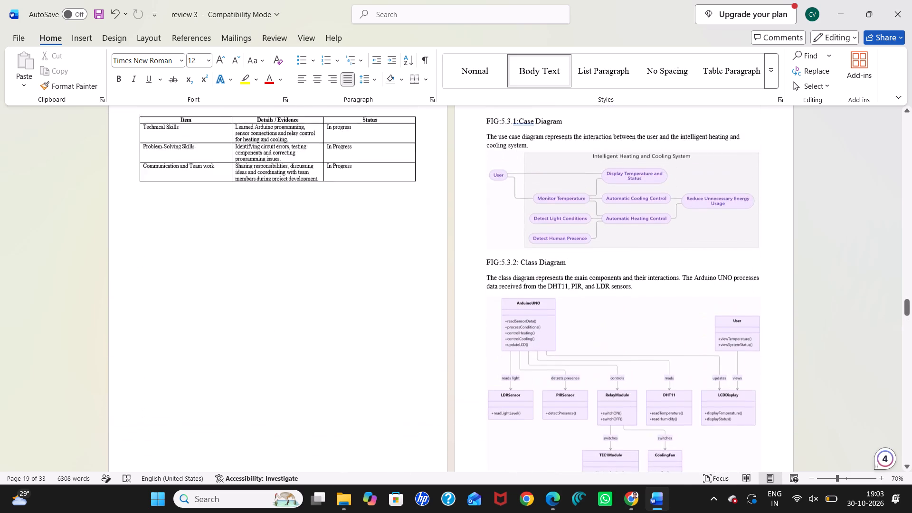
pyautogui.scroll(1, 457, 342)
pyautogui.scroll(1, 588, 366)
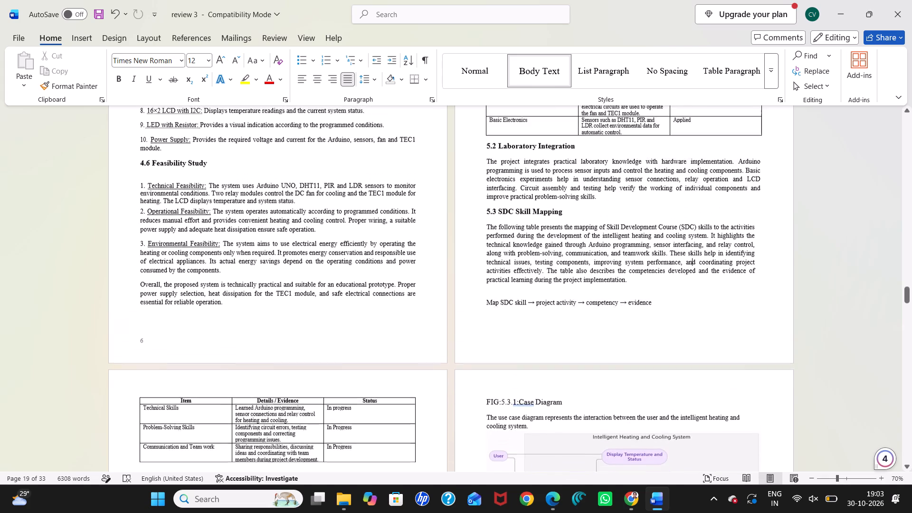
pyautogui.scroll(1, 588, 366)
pyautogui.scroll(-2, 588, 366)
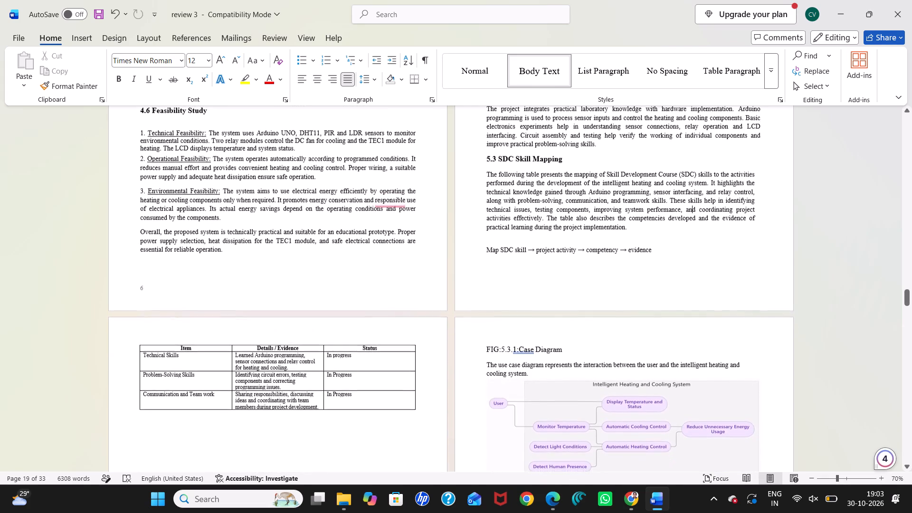
pyautogui.scroll(-2, 588, 366)
pyautogui.hscroll(1, 588, 366)
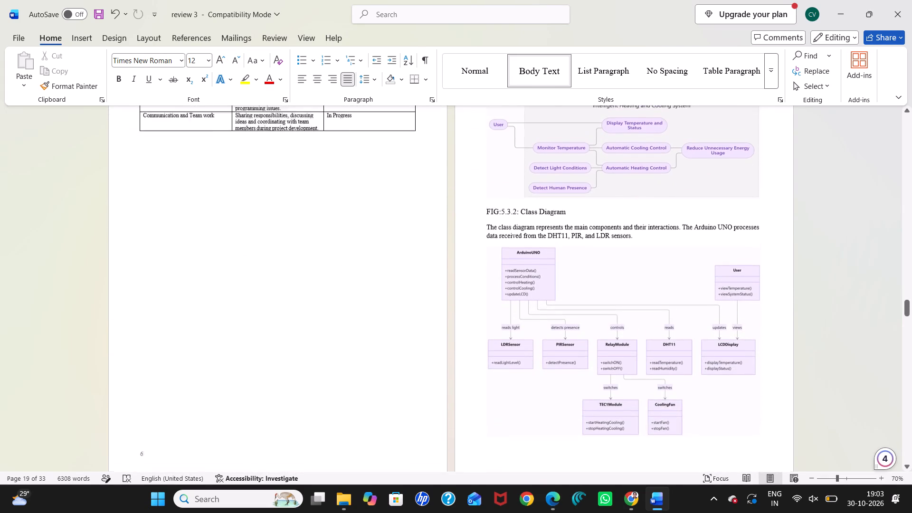
pyautogui.hscroll(1, 588, 366)
pyautogui.moveTo(579, 288); pyautogui.dragTo(483, 280)
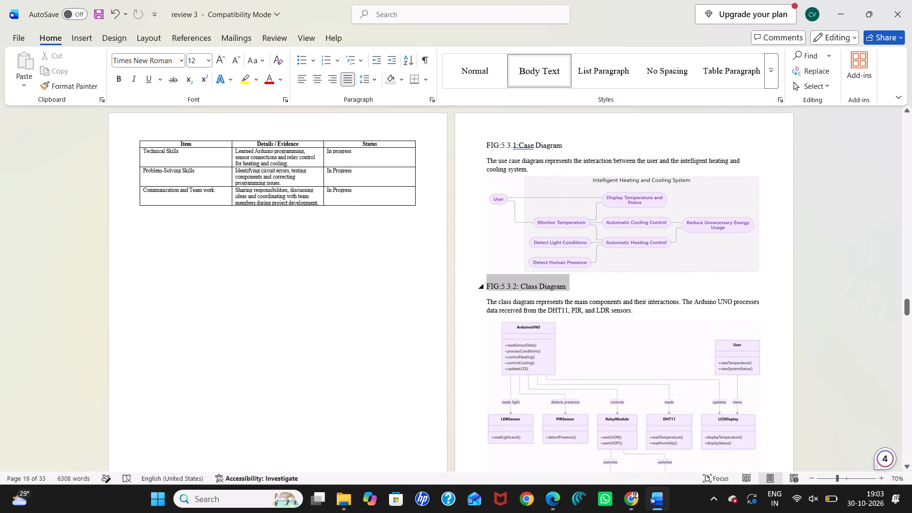
pyautogui.moveTo(483, 280); pyautogui.dragTo(483, 281)
pyautogui.click(674, 324)
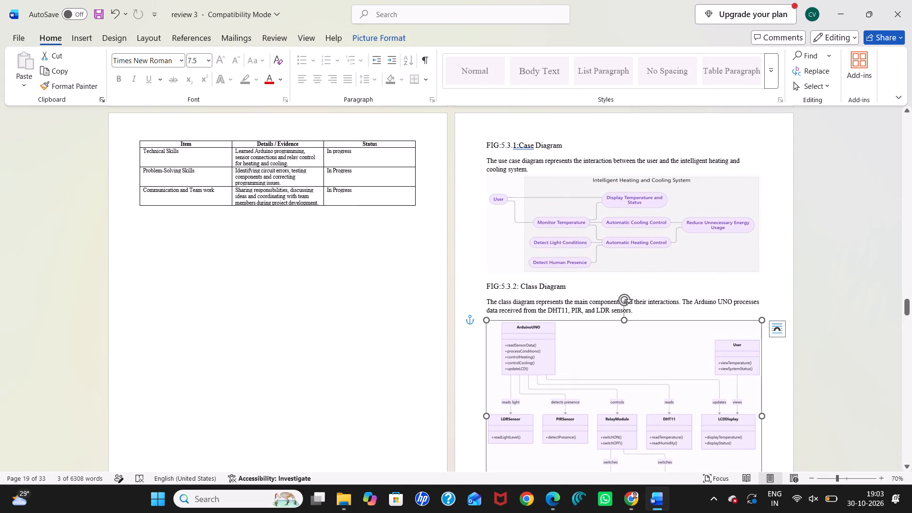
pyautogui.click(814, 285)
# Justify the paragraph under 5.4 Individual Competency Development.
pyautogui.scroll(-4, 814, 285)
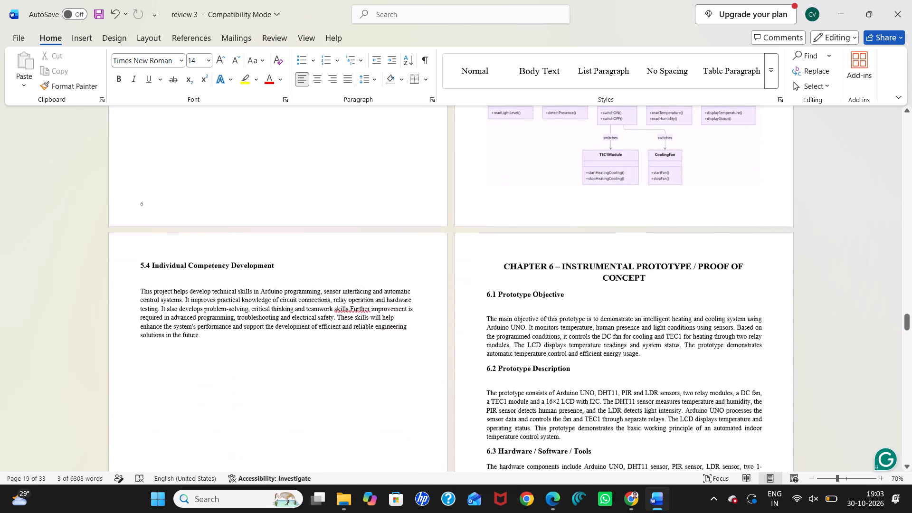
pyautogui.scroll(-1, 814, 285)
pyautogui.scroll(-1, 750, 345)
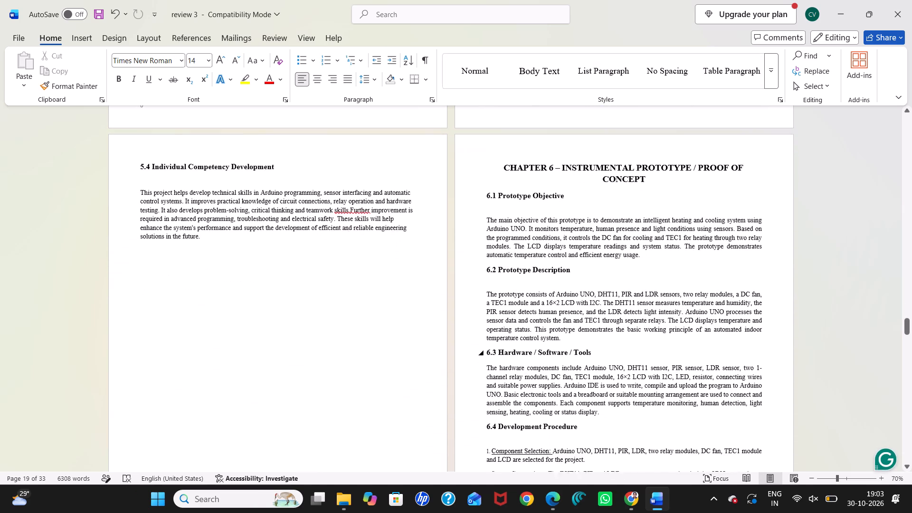
pyautogui.scroll(-1, 750, 345)
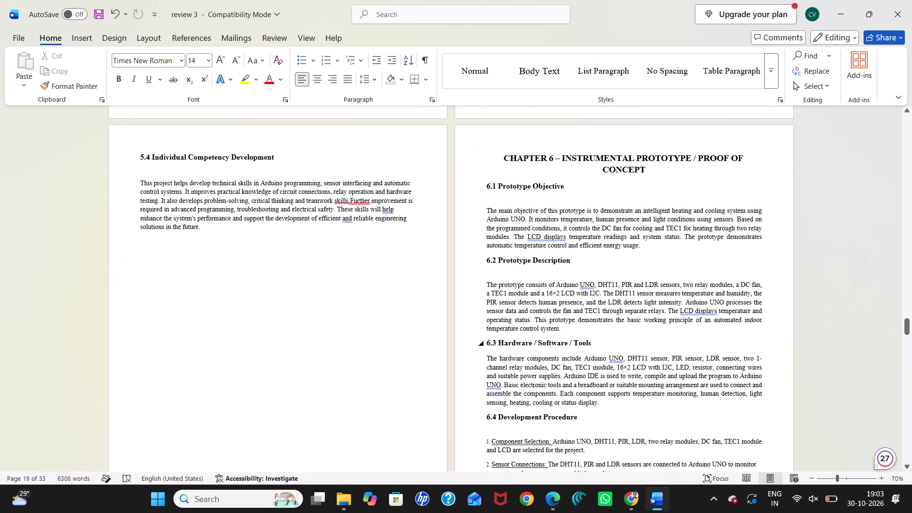
pyautogui.scroll(-1, 750, 345)
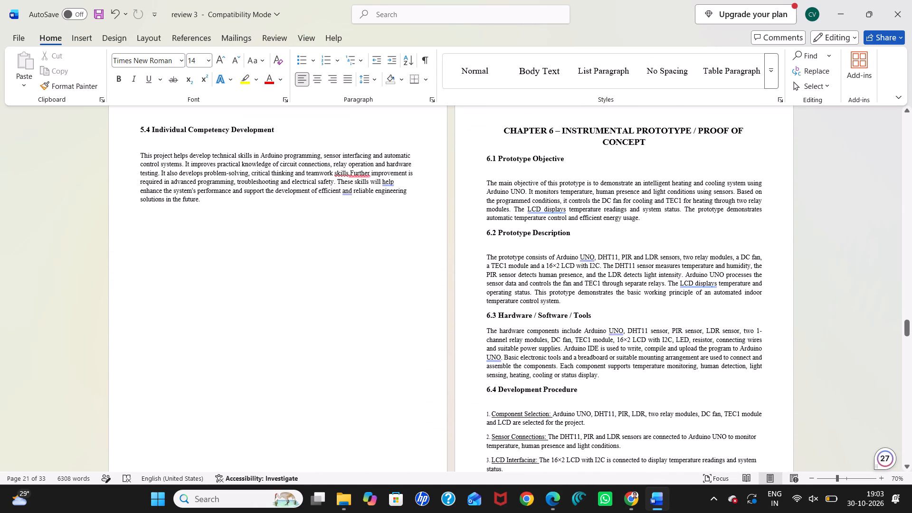
pyautogui.moveTo(221, 201); pyautogui.dragTo(137, 158)
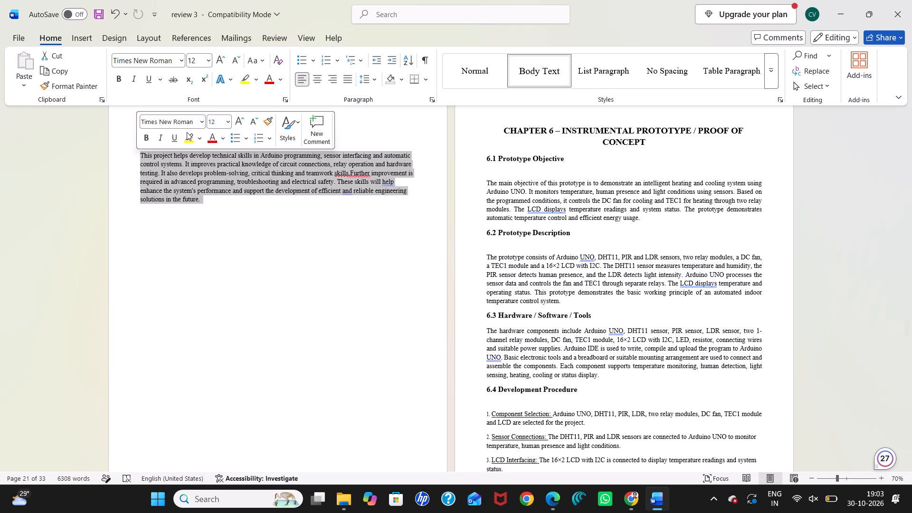
pyautogui.click(344, 79)
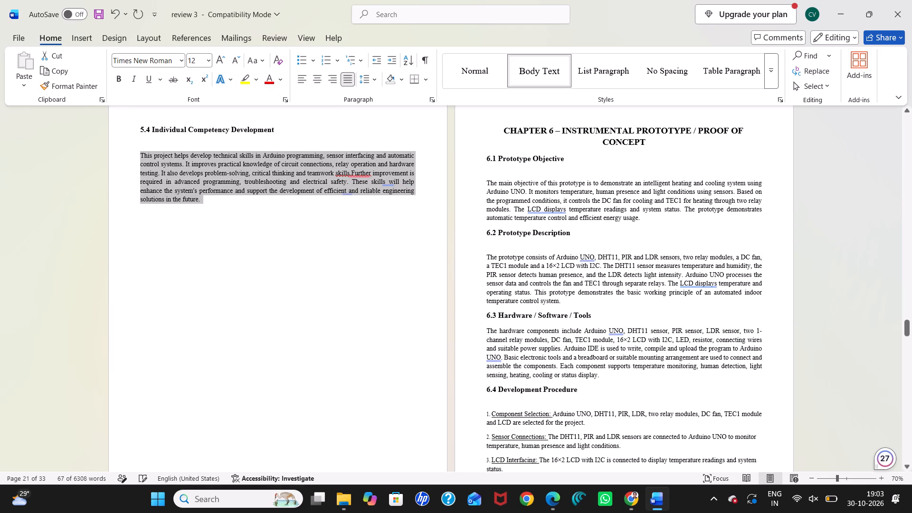
pyautogui.click(369, 323)
# Look over the Chapter 6 pages and check the formatting and word spacing of the paragraph under 7.2 Test Cases / Observations.
pyautogui.scroll(-2, 369, 323)
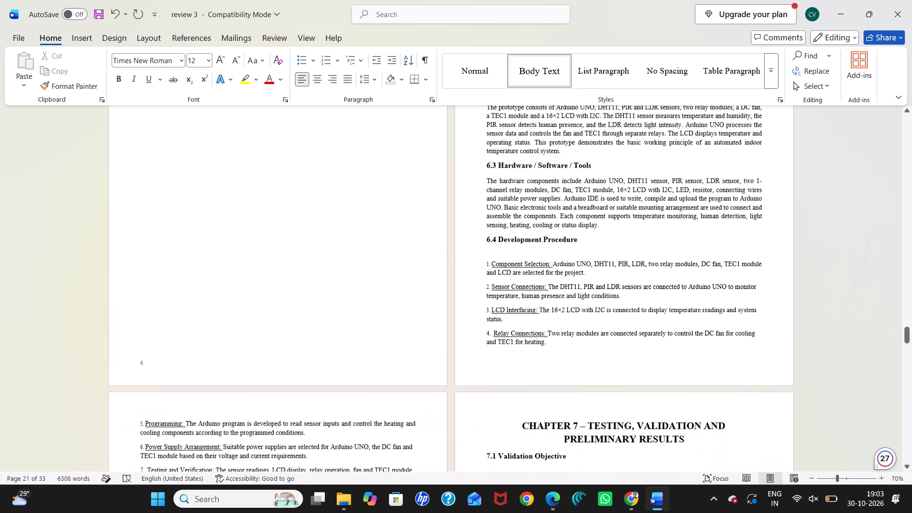
pyautogui.scroll(-3, 369, 323)
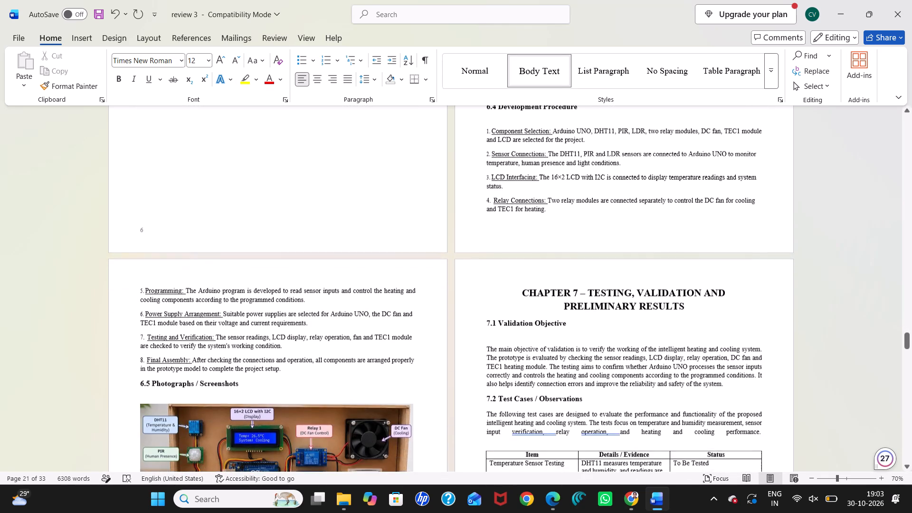
pyautogui.scroll(-3, 369, 323)
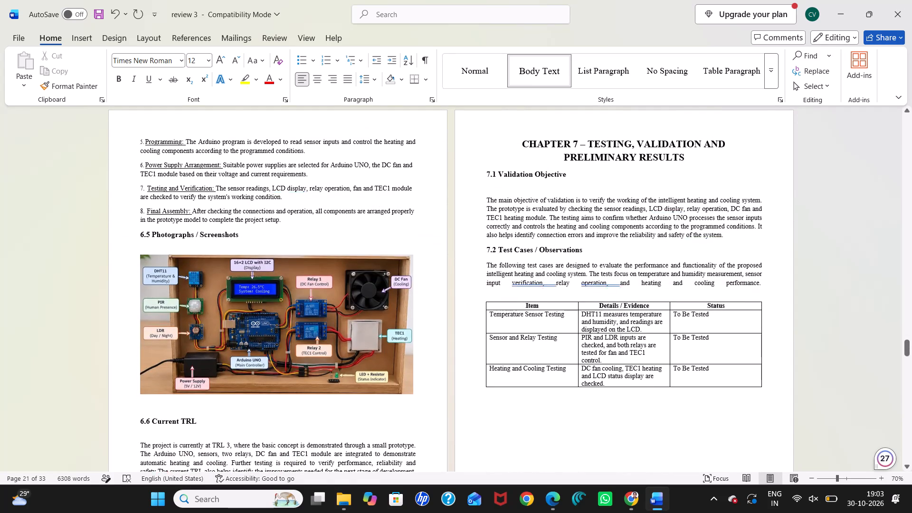
pyautogui.scroll(-1, 369, 323)
pyautogui.scroll(1, 369, 323)
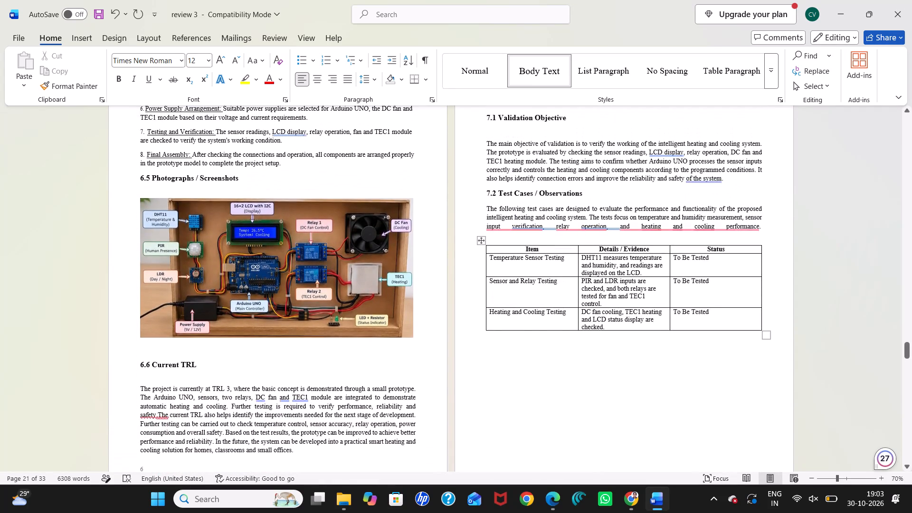
pyautogui.scroll(1, 579, 294)
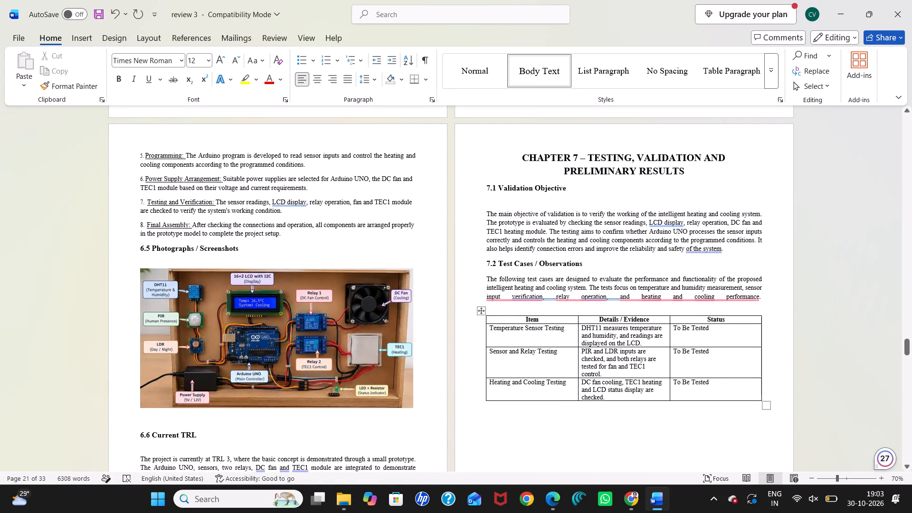
pyautogui.moveTo(769, 299); pyautogui.dragTo(626, 292)
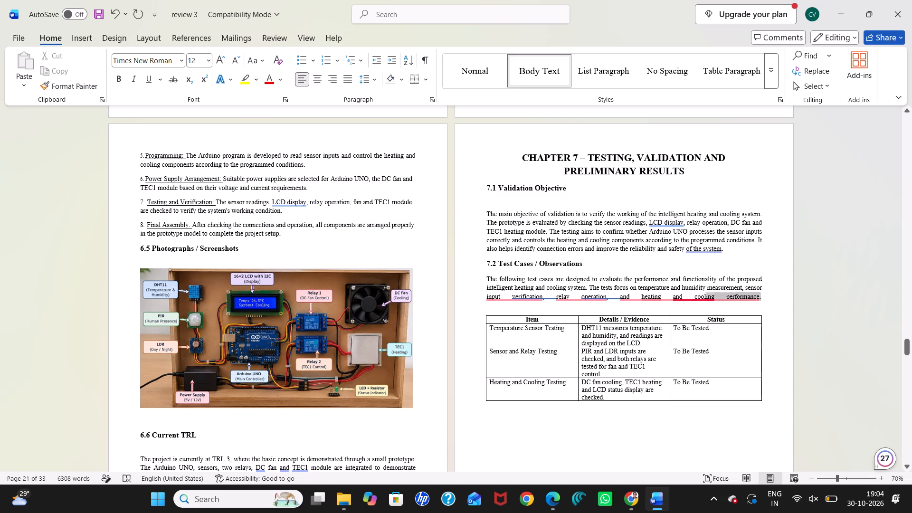
pyautogui.moveTo(626, 292); pyautogui.dragTo(467, 277)
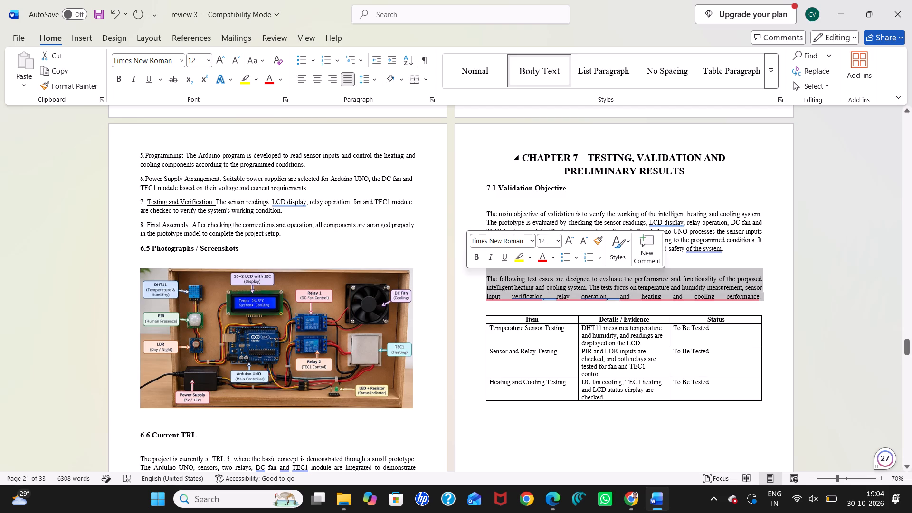
pyautogui.click(653, 298)
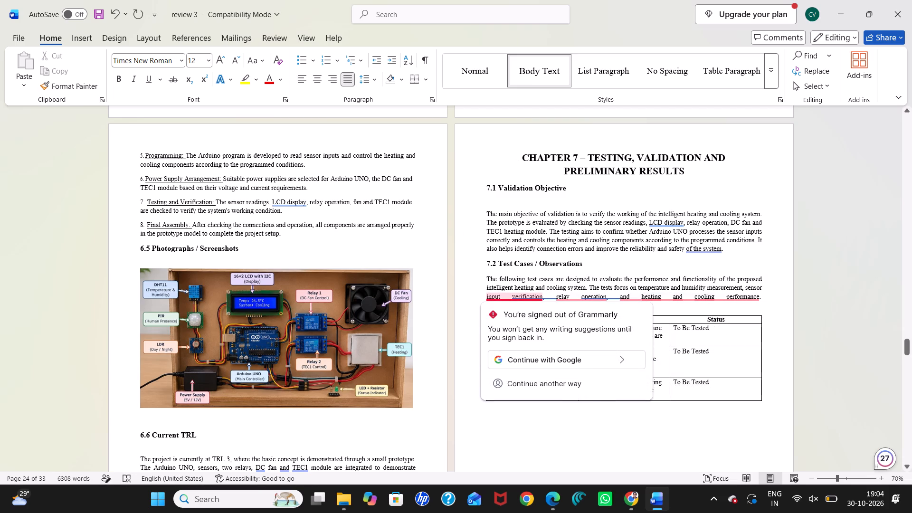
pyautogui.moveTo(482, 293); pyautogui.dragTo(792, 302)
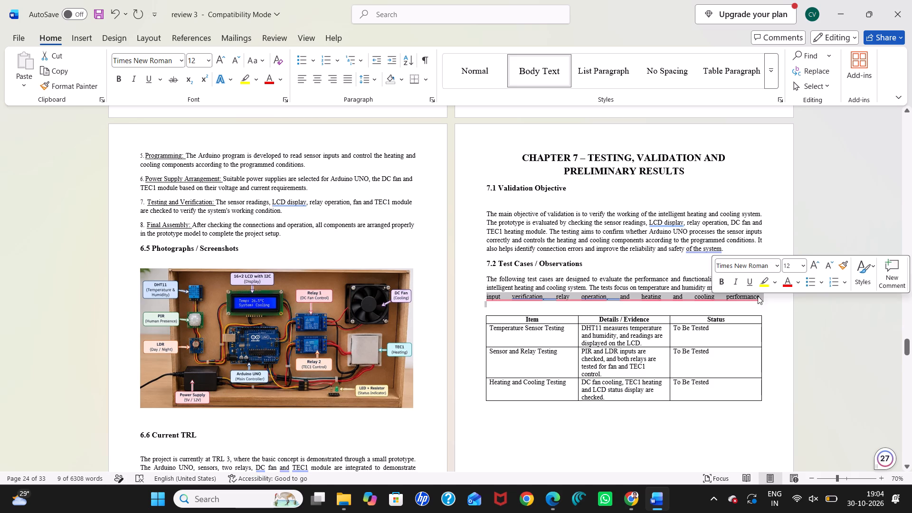
pyautogui.click(736, 303)
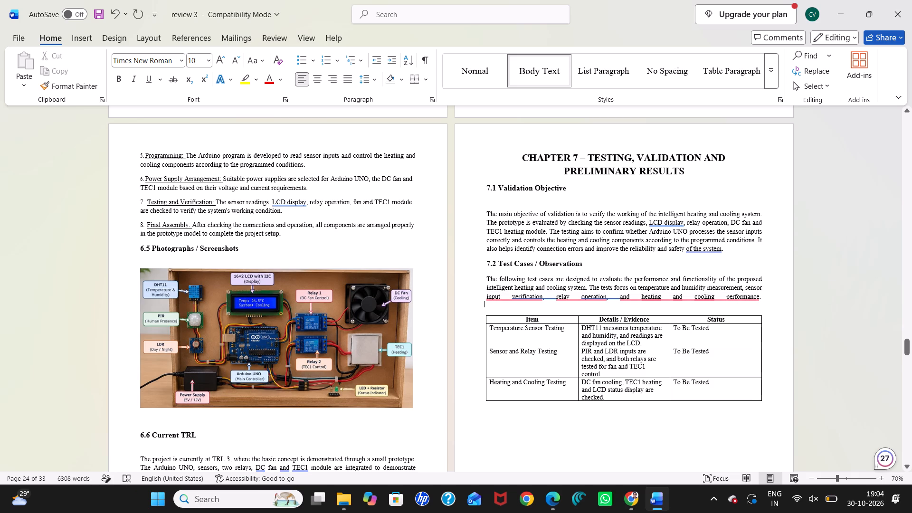
pyautogui.click(670, 303)
pyautogui.click(567, 301)
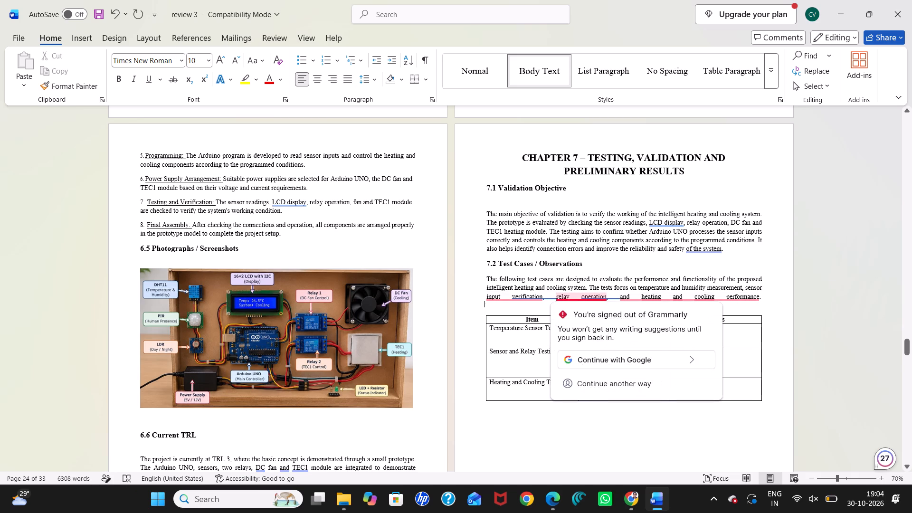
pyautogui.click(604, 454)
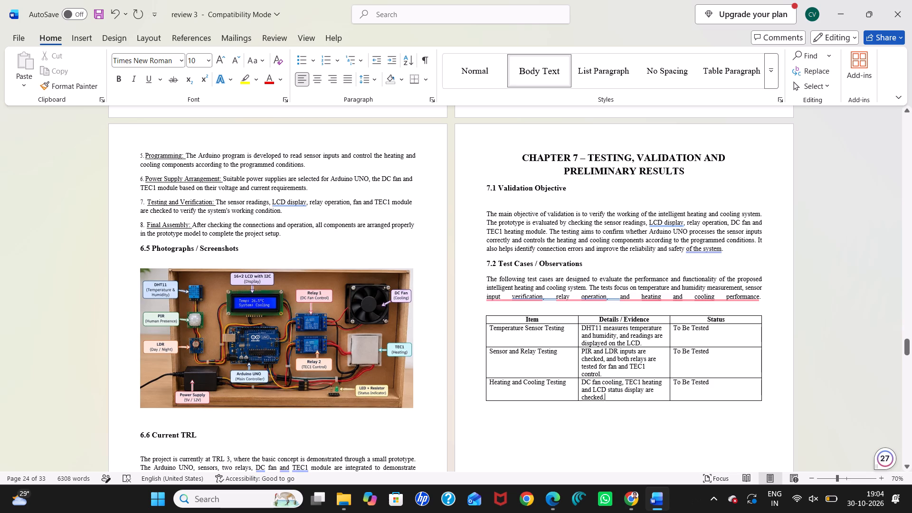
# Check the font formatting of the whole component test table under 7.4 Preliminary Results.
pyautogui.scroll(-5, 604, 454)
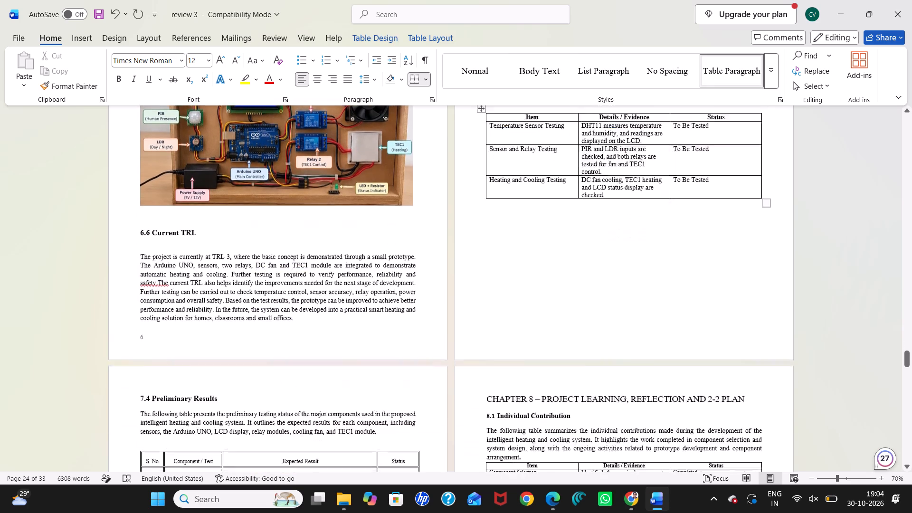
pyautogui.scroll(-1, 604, 454)
pyautogui.scroll(2, 604, 454)
pyautogui.scroll(-1, 604, 454)
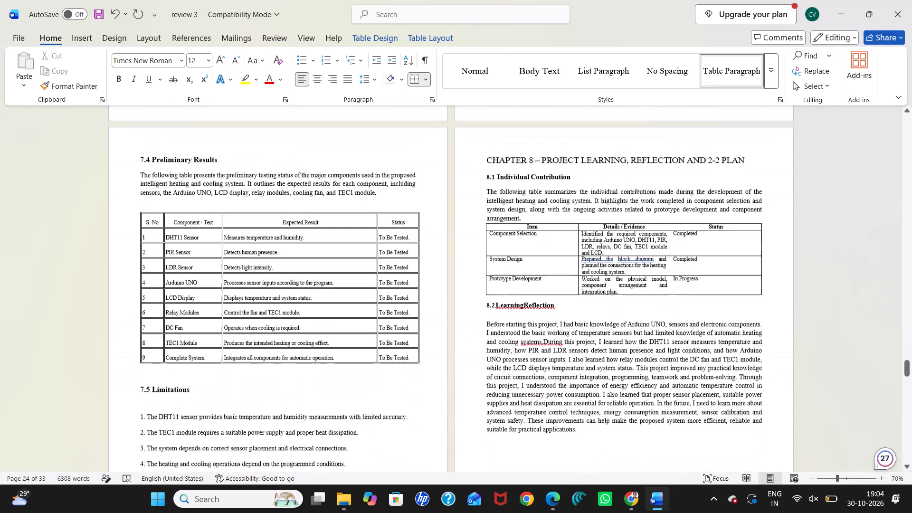
pyautogui.scroll(-1, 604, 454)
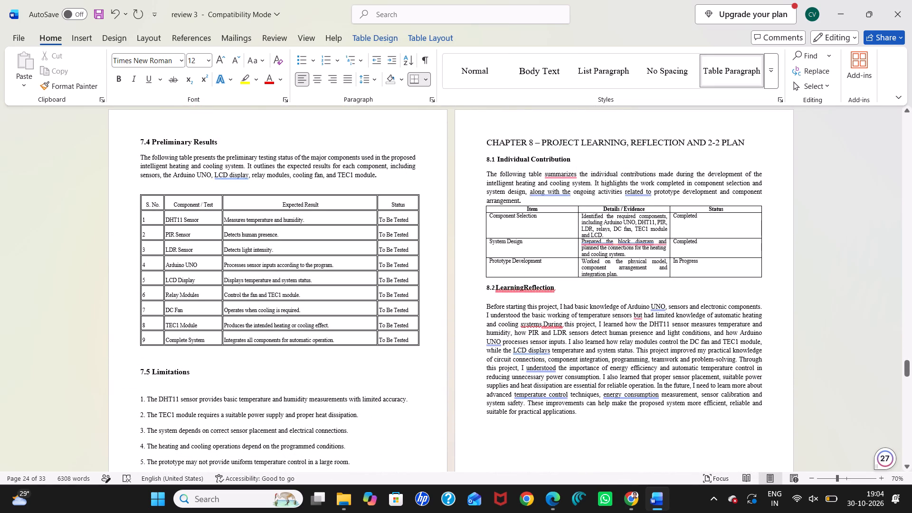
pyautogui.moveTo(410, 340); pyautogui.dragTo(185, 209)
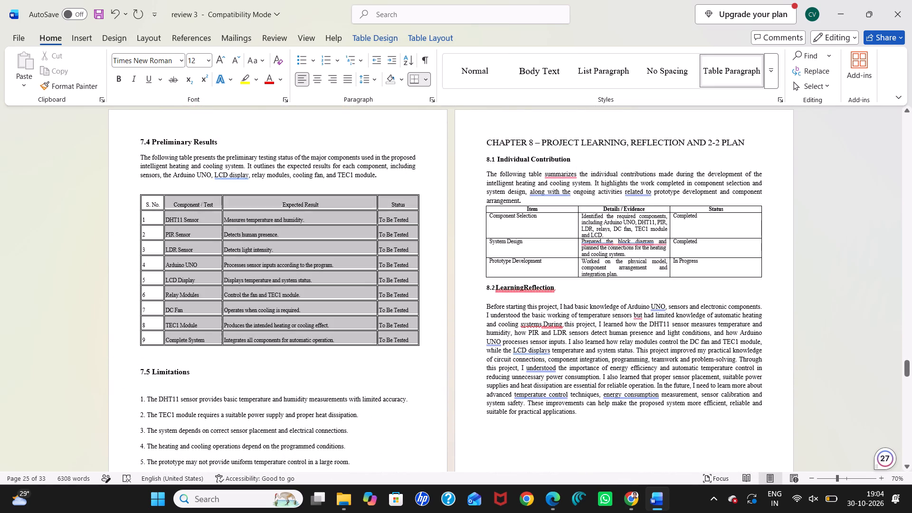
pyautogui.moveTo(185, 209); pyautogui.dragTo(125, 207)
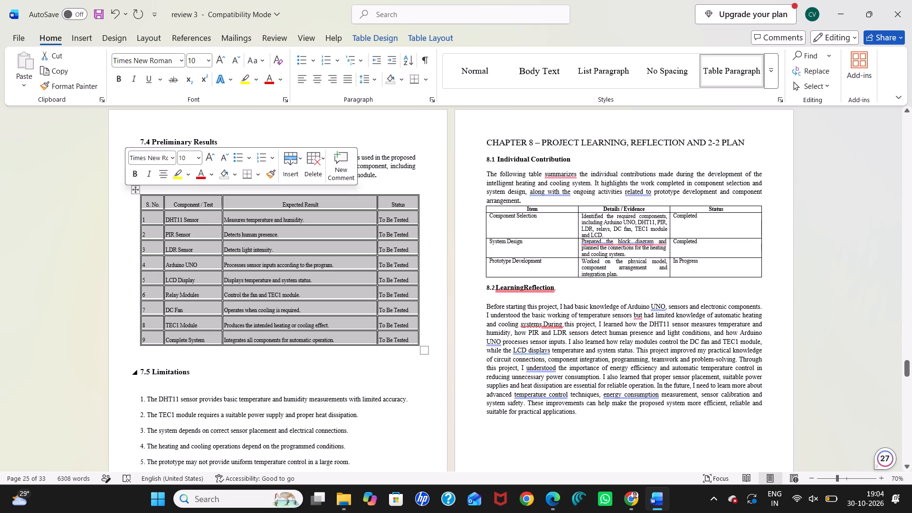
pyautogui.click(424, 414)
# Insert the missing space between the words of the 8.2 heading so it reads "Learning Reflection".
pyautogui.scroll(-1, 424, 414)
pyautogui.scroll(1, 424, 414)
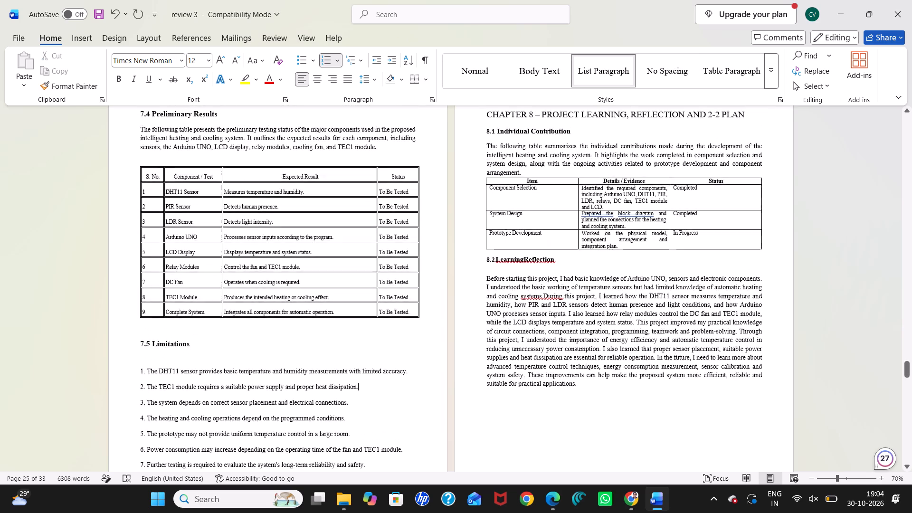
pyautogui.click(525, 261)
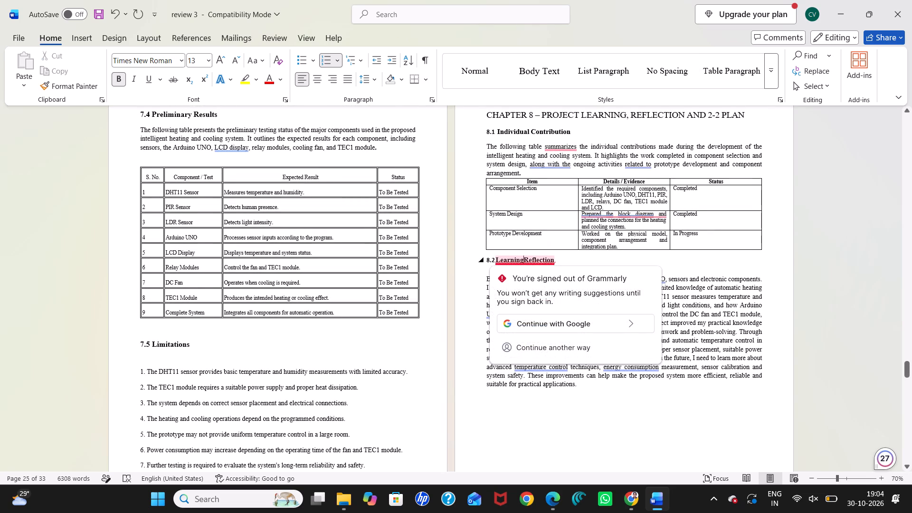
pyautogui.press('space')
pyautogui.click(587, 259)
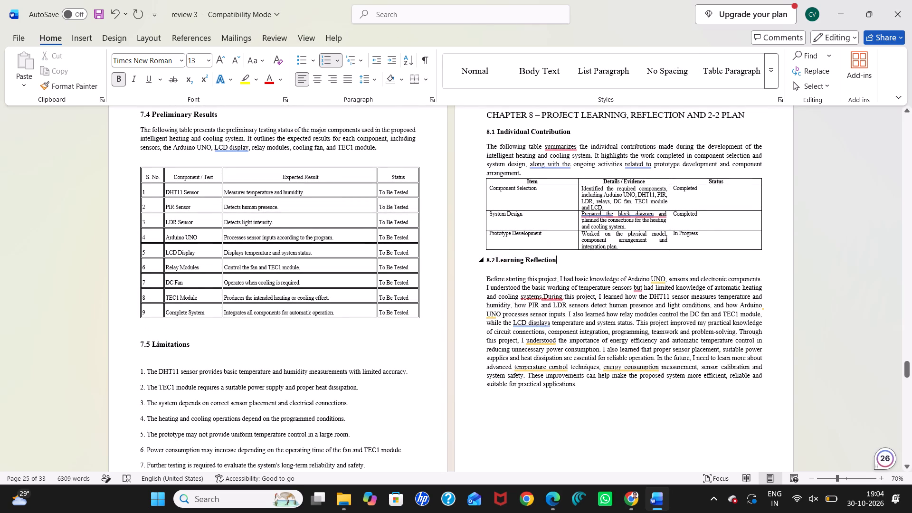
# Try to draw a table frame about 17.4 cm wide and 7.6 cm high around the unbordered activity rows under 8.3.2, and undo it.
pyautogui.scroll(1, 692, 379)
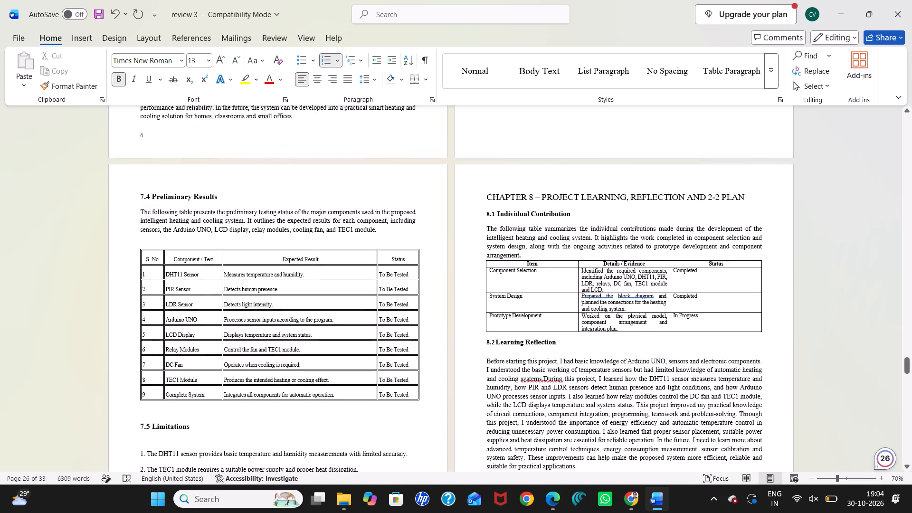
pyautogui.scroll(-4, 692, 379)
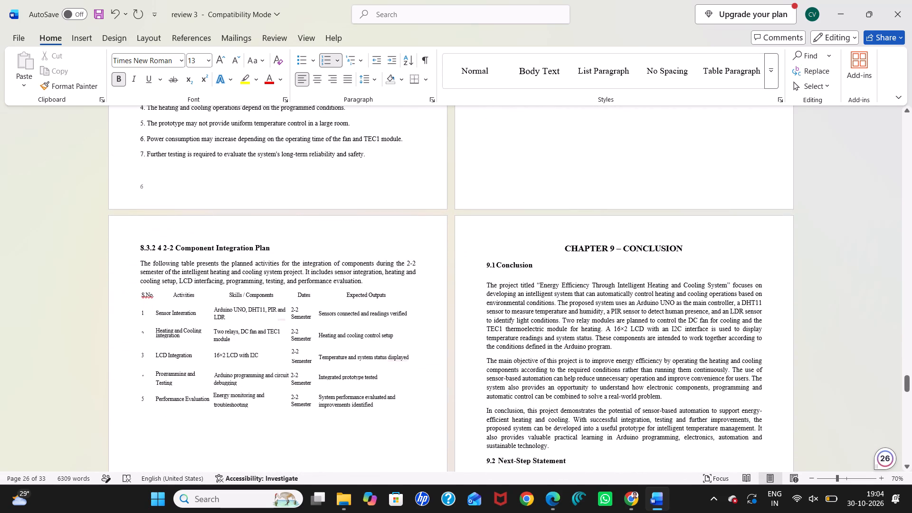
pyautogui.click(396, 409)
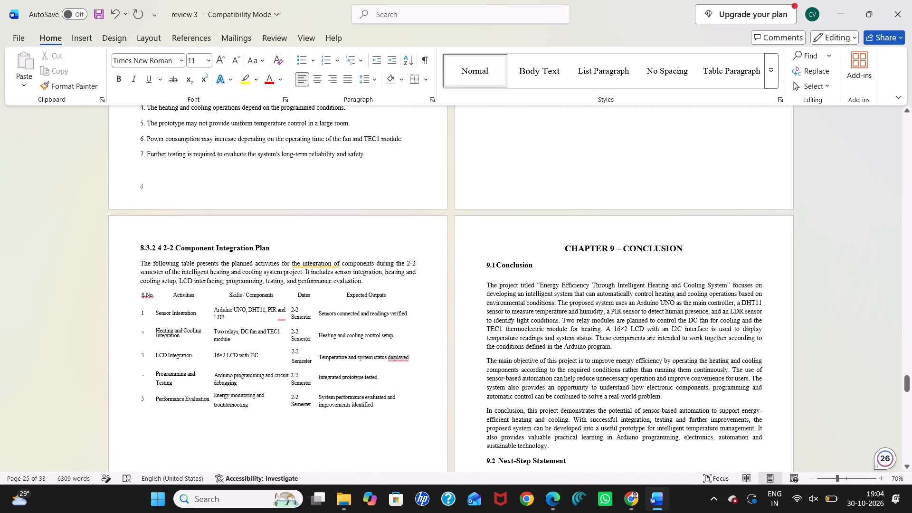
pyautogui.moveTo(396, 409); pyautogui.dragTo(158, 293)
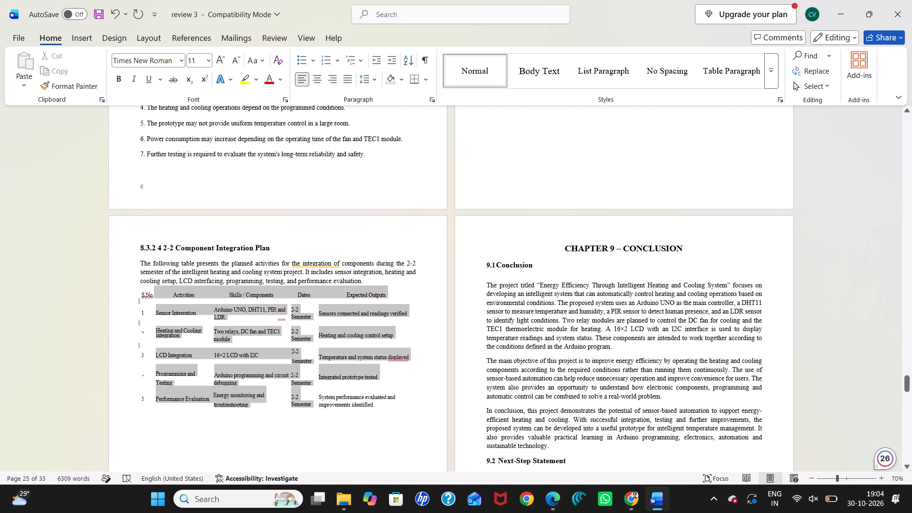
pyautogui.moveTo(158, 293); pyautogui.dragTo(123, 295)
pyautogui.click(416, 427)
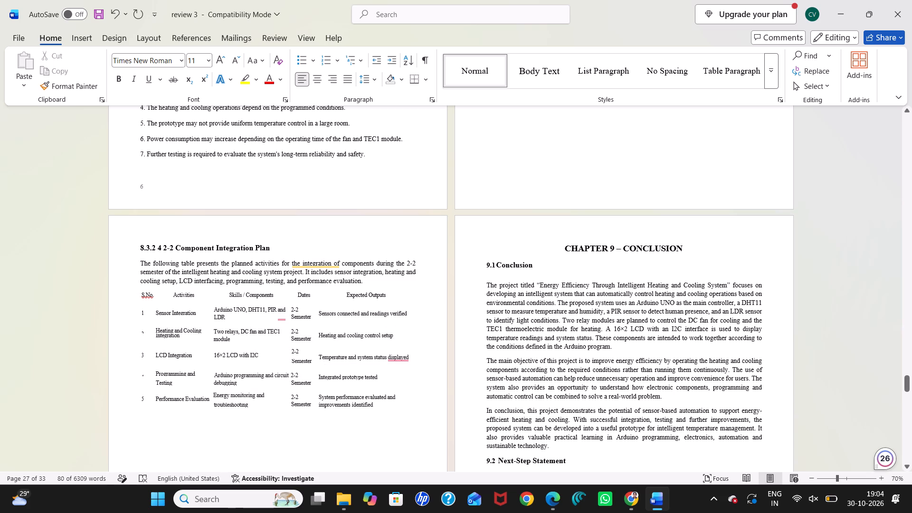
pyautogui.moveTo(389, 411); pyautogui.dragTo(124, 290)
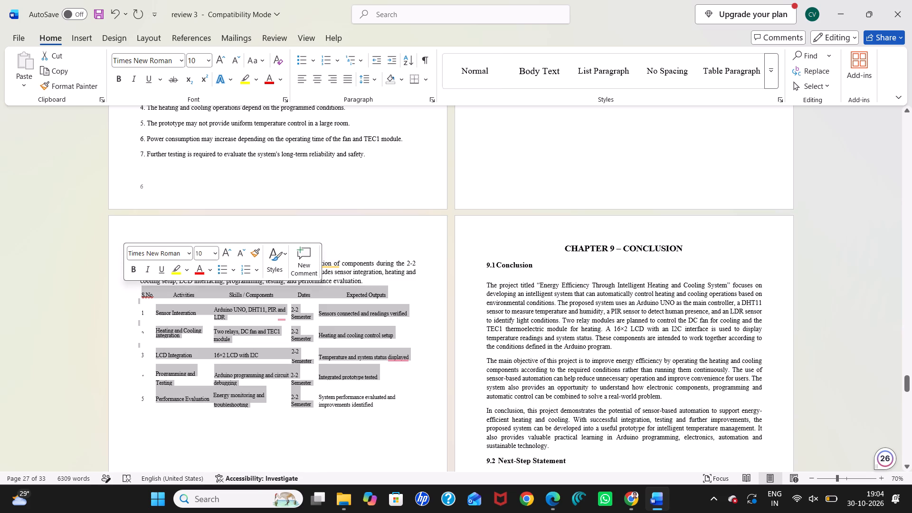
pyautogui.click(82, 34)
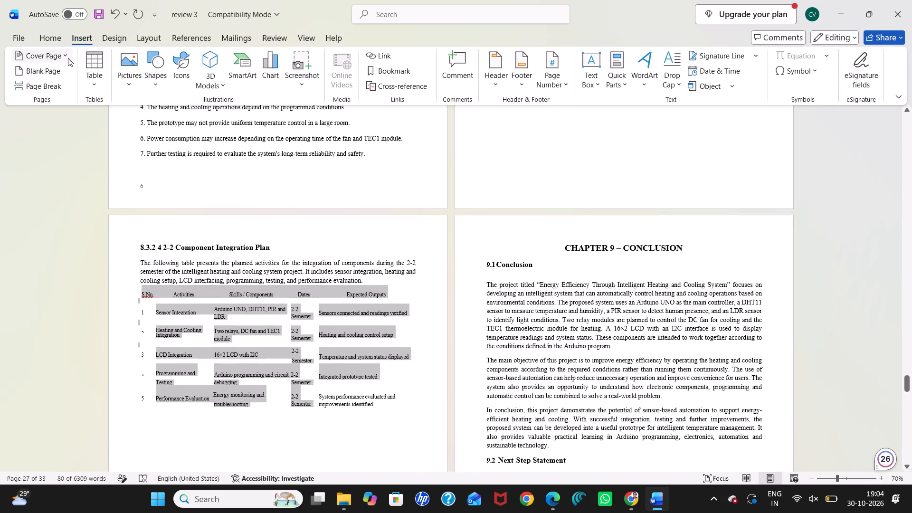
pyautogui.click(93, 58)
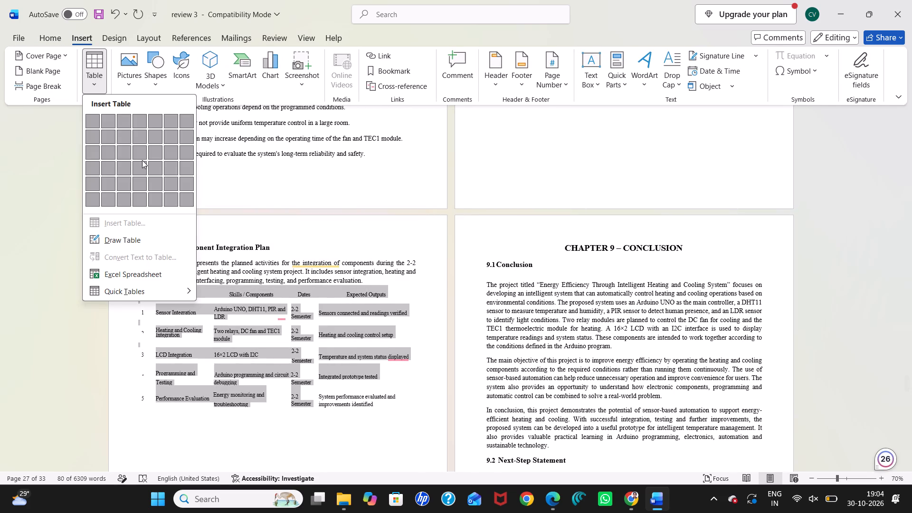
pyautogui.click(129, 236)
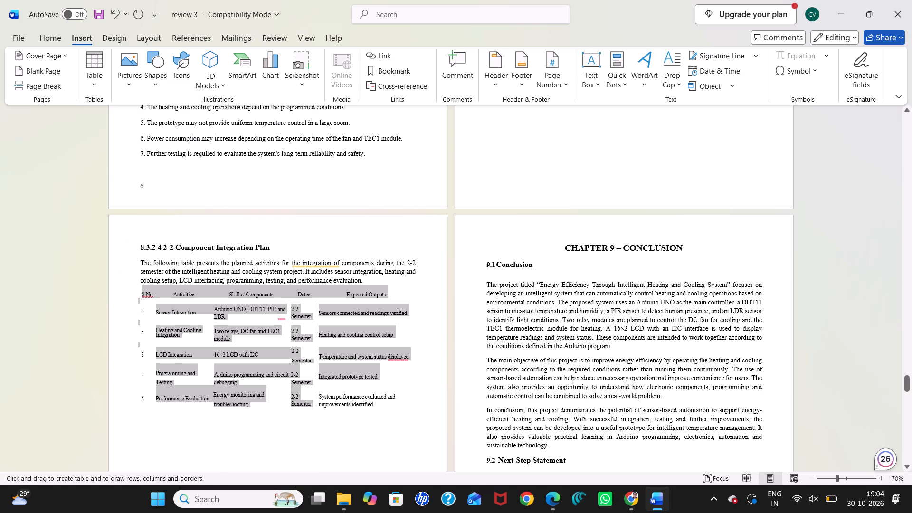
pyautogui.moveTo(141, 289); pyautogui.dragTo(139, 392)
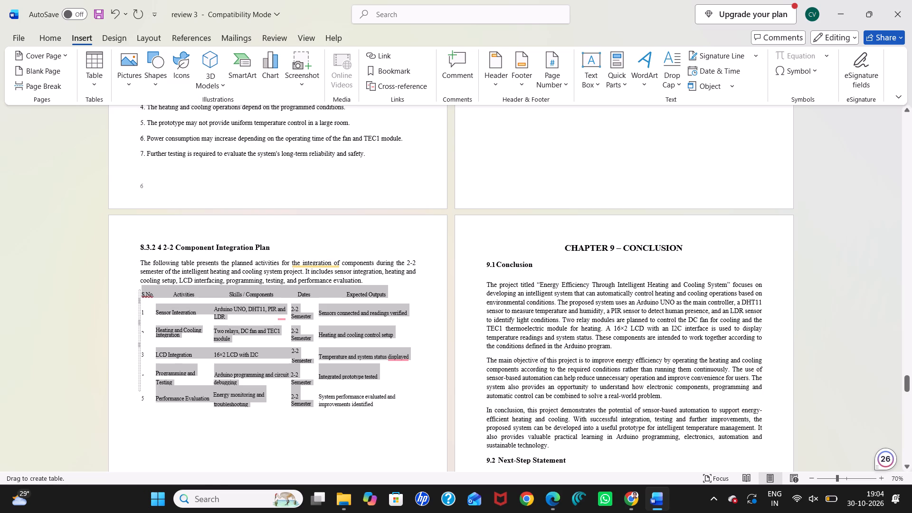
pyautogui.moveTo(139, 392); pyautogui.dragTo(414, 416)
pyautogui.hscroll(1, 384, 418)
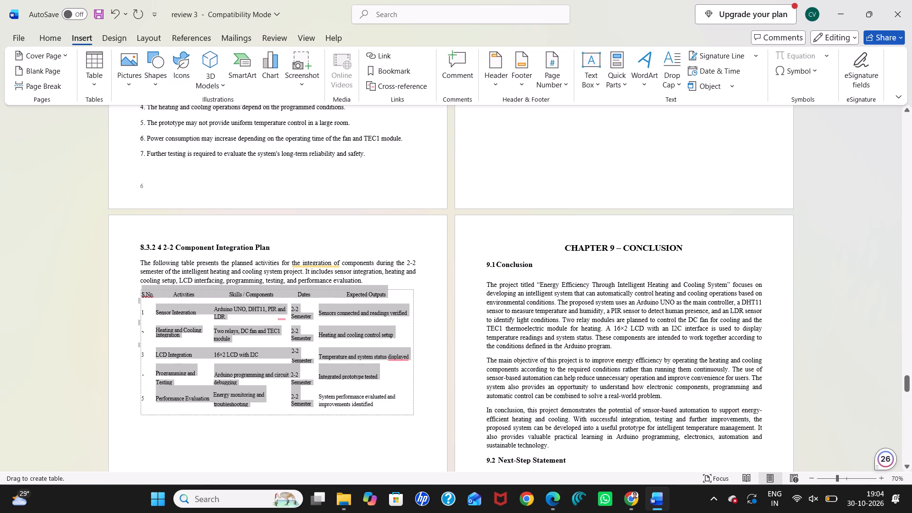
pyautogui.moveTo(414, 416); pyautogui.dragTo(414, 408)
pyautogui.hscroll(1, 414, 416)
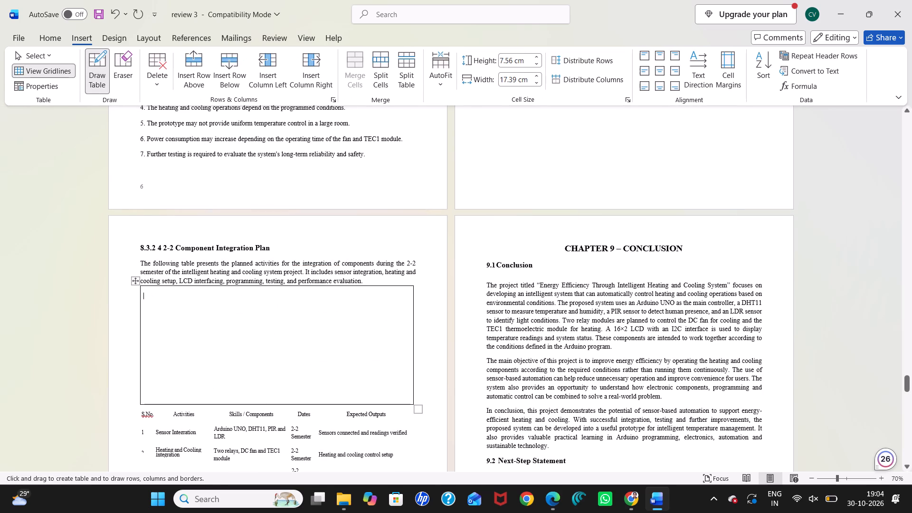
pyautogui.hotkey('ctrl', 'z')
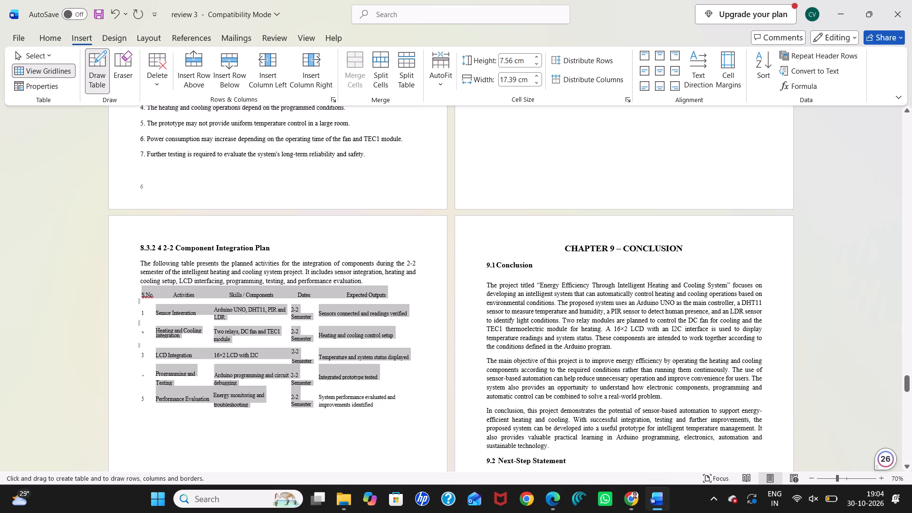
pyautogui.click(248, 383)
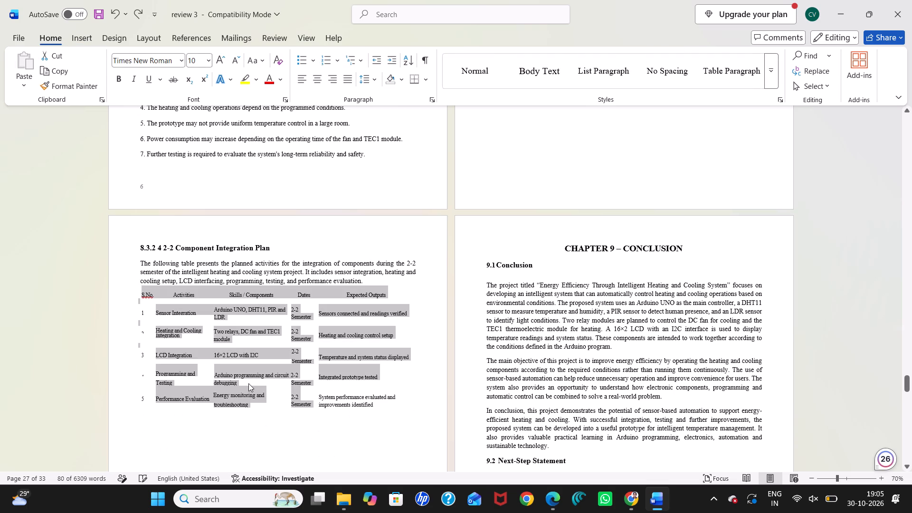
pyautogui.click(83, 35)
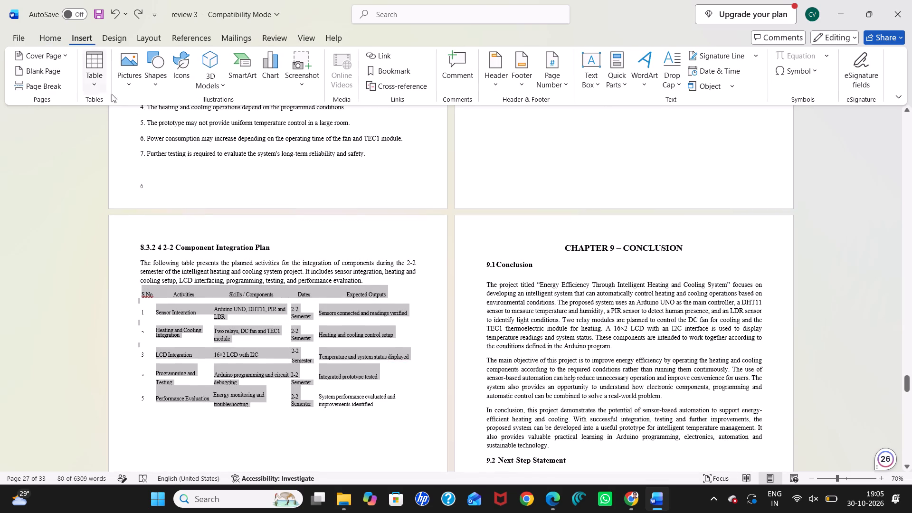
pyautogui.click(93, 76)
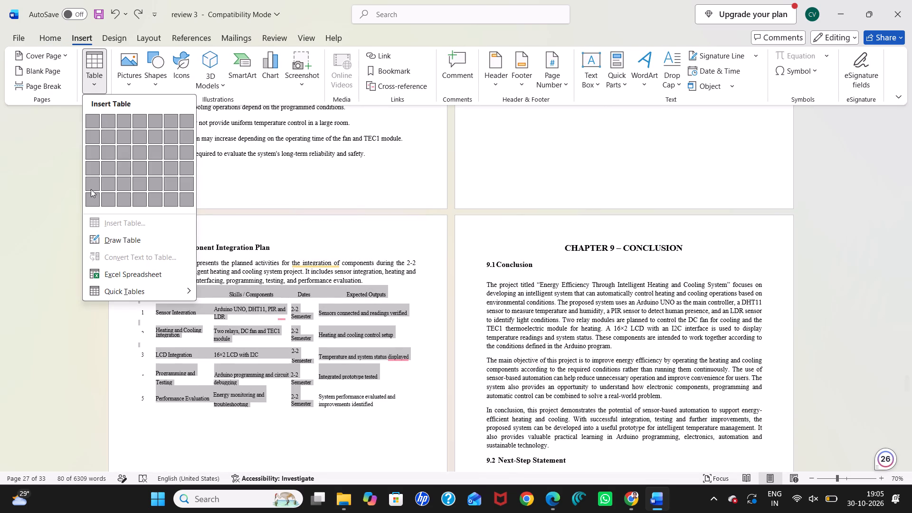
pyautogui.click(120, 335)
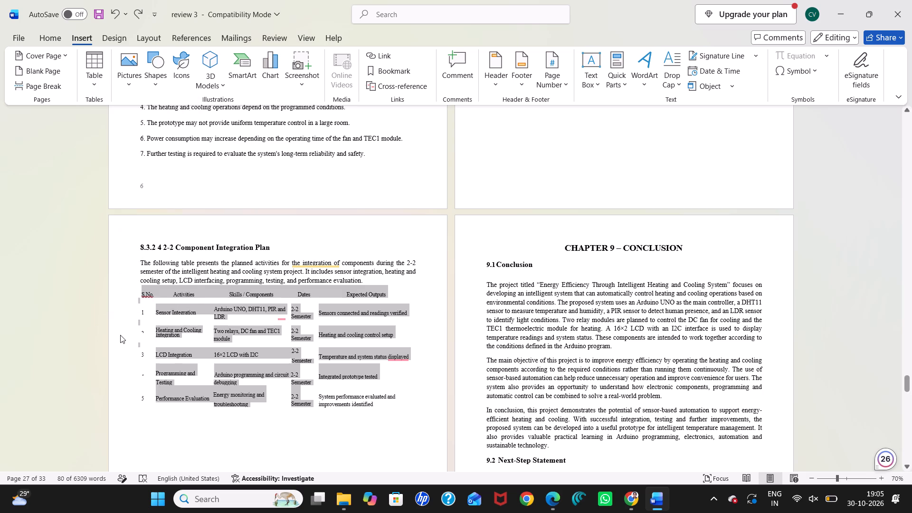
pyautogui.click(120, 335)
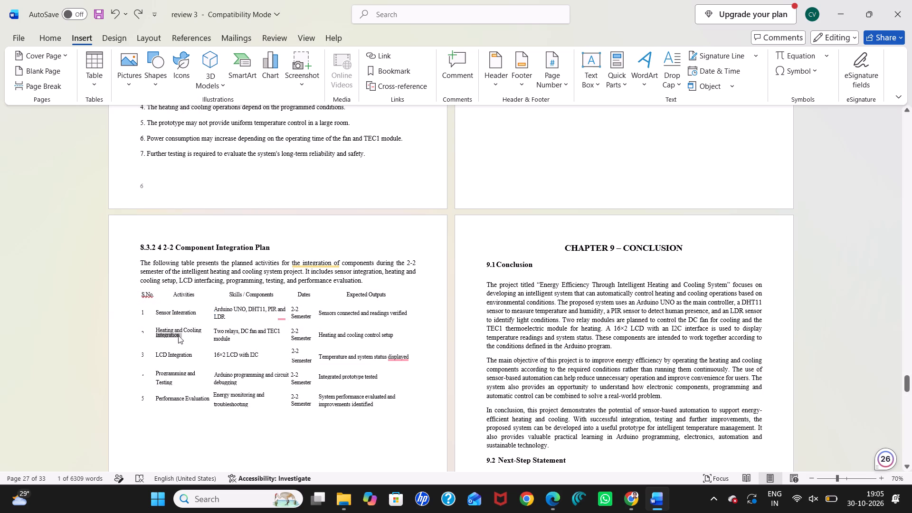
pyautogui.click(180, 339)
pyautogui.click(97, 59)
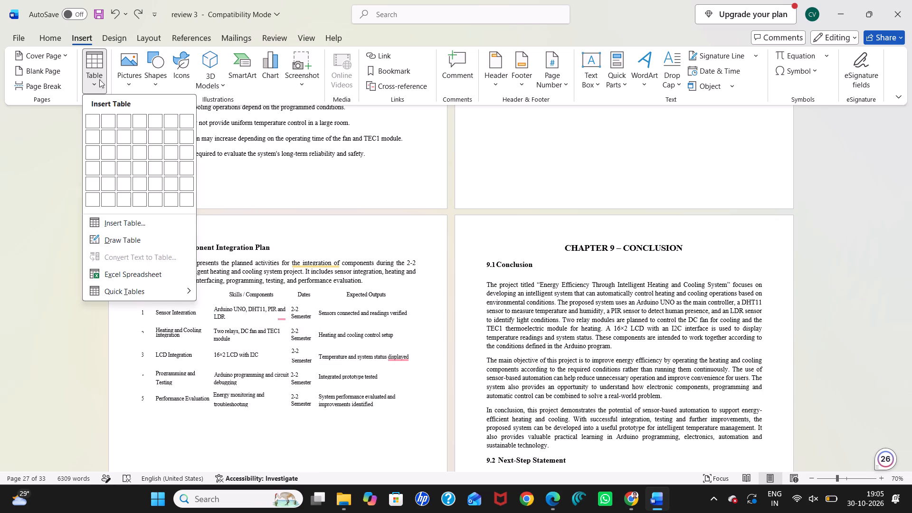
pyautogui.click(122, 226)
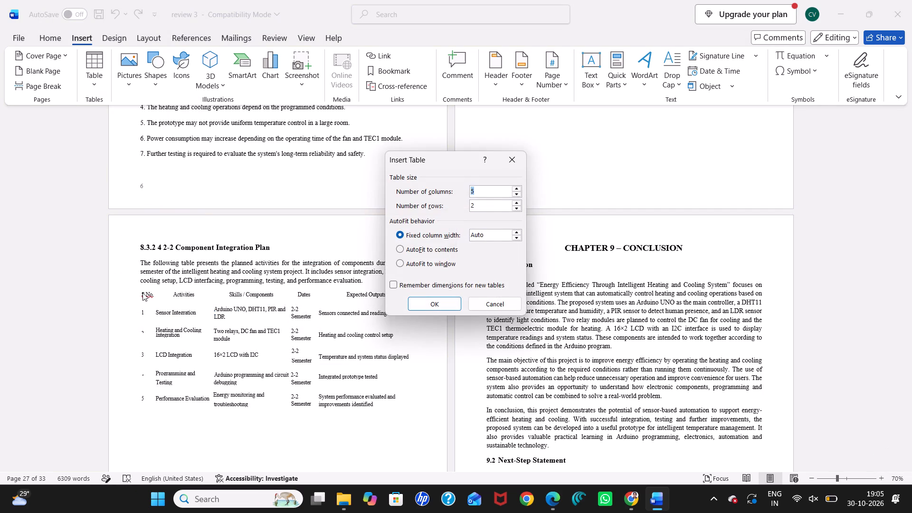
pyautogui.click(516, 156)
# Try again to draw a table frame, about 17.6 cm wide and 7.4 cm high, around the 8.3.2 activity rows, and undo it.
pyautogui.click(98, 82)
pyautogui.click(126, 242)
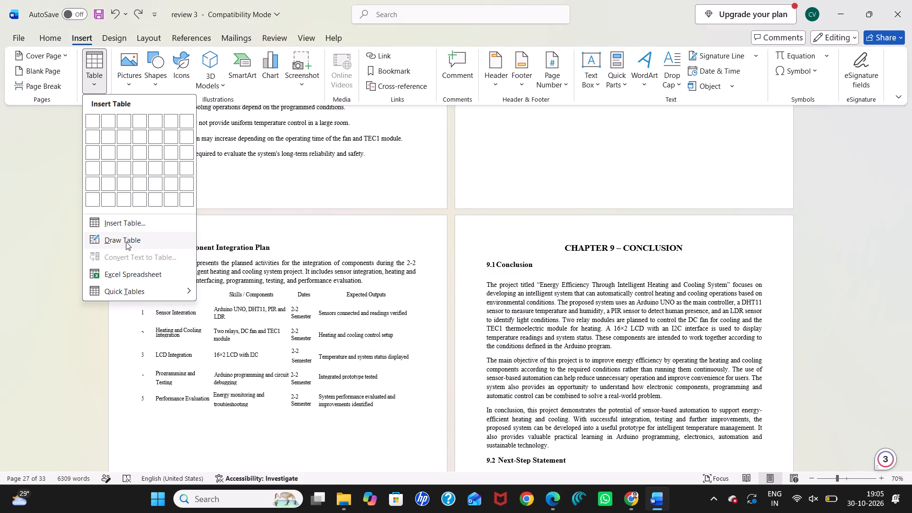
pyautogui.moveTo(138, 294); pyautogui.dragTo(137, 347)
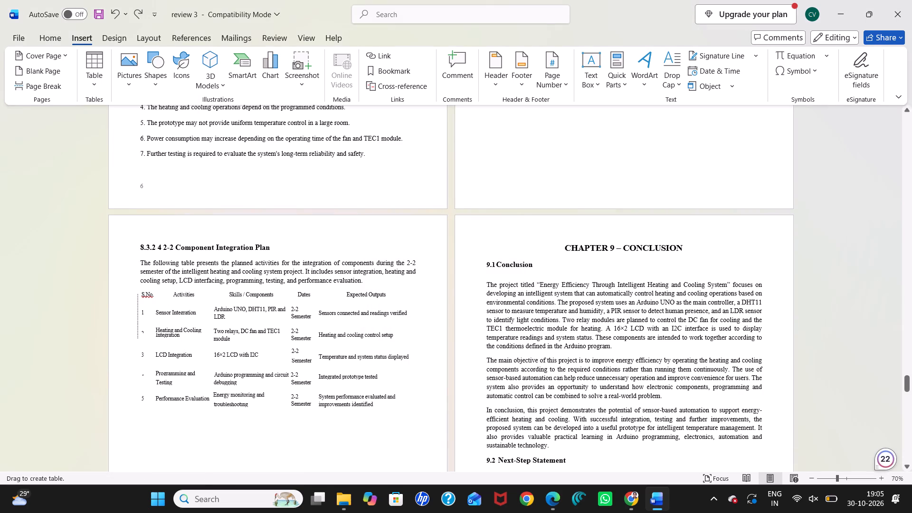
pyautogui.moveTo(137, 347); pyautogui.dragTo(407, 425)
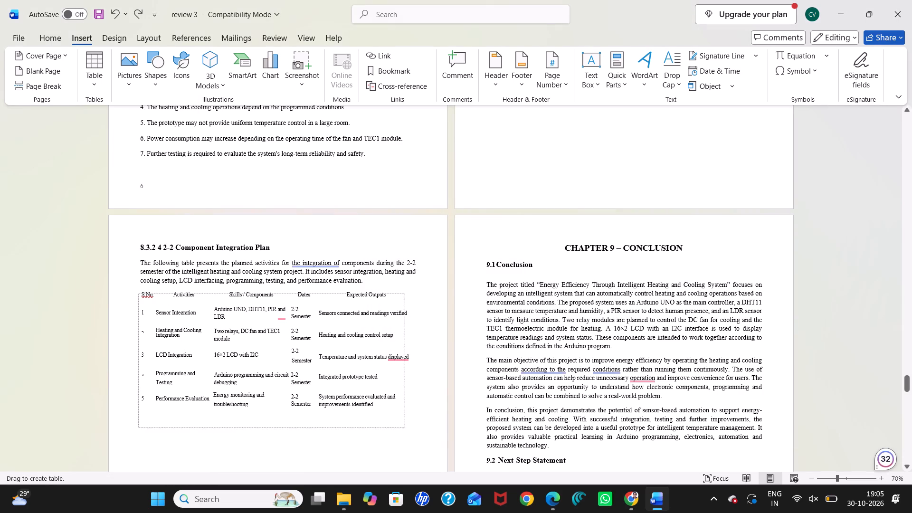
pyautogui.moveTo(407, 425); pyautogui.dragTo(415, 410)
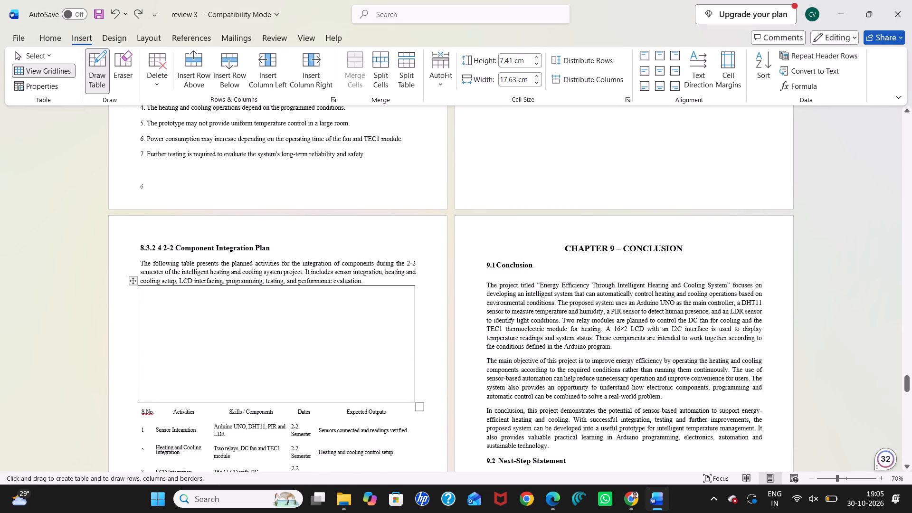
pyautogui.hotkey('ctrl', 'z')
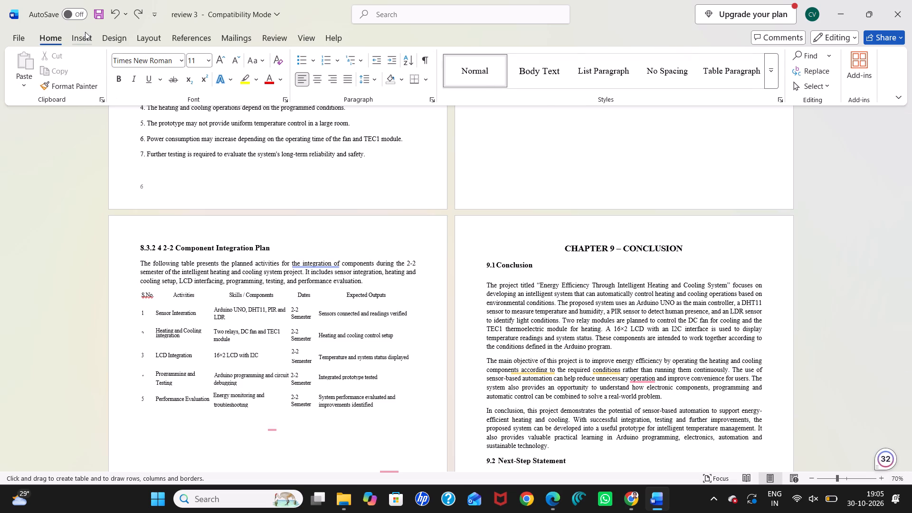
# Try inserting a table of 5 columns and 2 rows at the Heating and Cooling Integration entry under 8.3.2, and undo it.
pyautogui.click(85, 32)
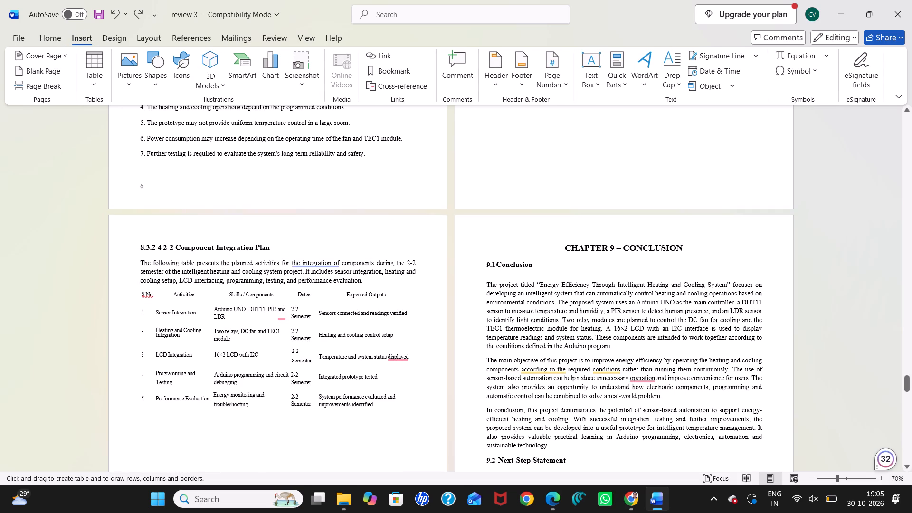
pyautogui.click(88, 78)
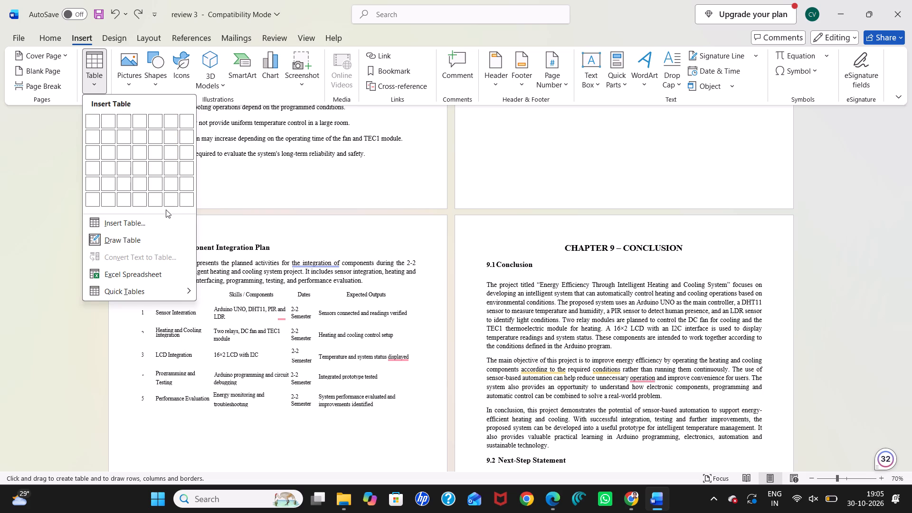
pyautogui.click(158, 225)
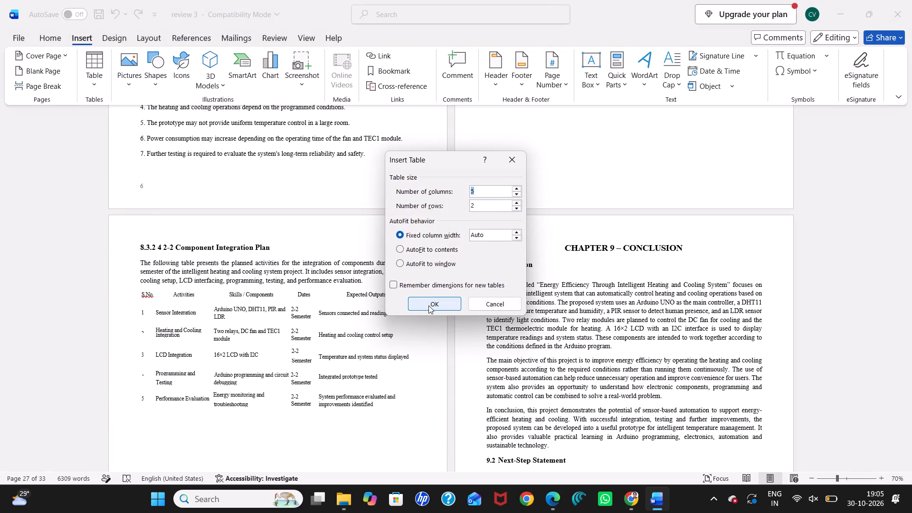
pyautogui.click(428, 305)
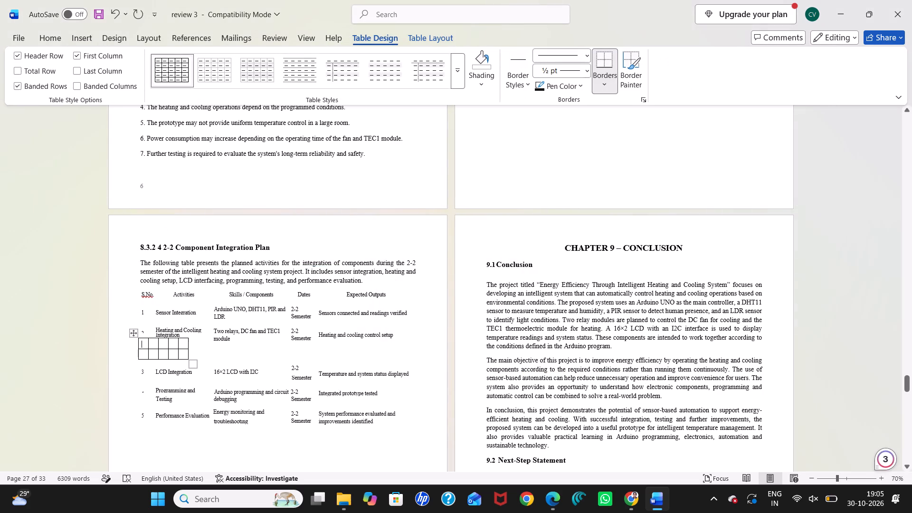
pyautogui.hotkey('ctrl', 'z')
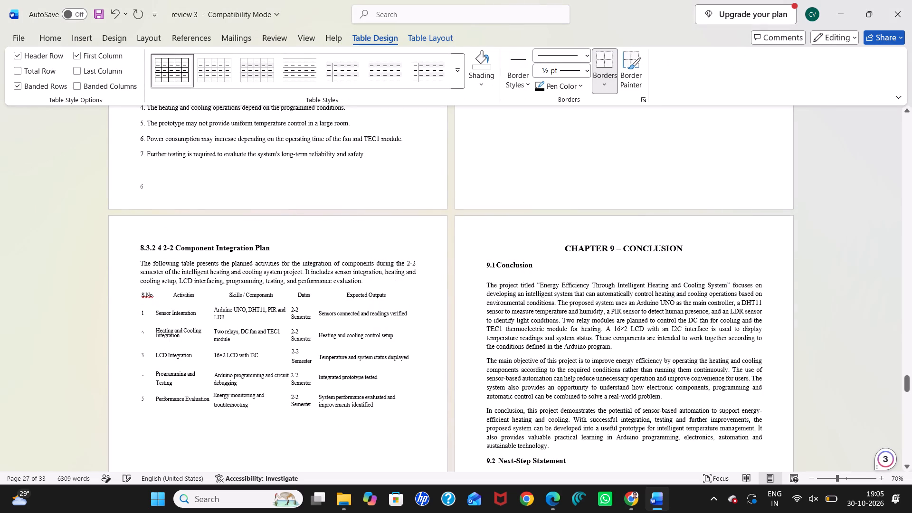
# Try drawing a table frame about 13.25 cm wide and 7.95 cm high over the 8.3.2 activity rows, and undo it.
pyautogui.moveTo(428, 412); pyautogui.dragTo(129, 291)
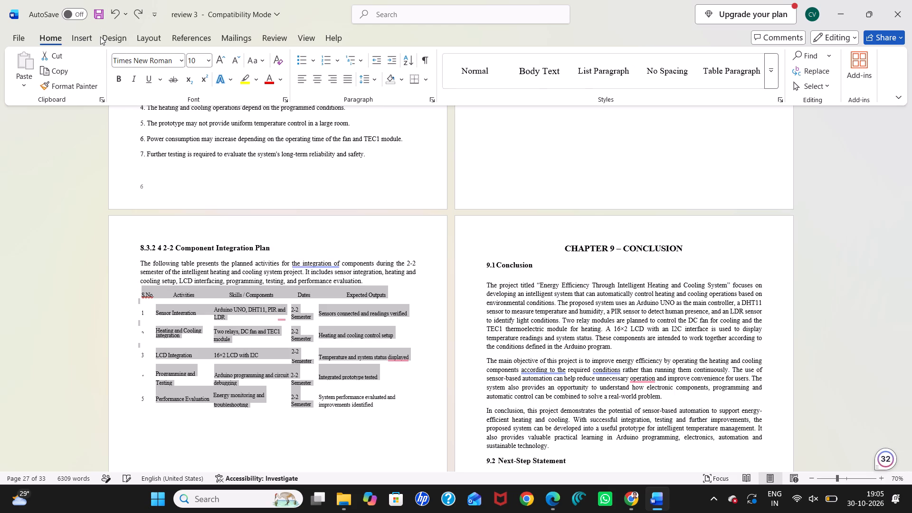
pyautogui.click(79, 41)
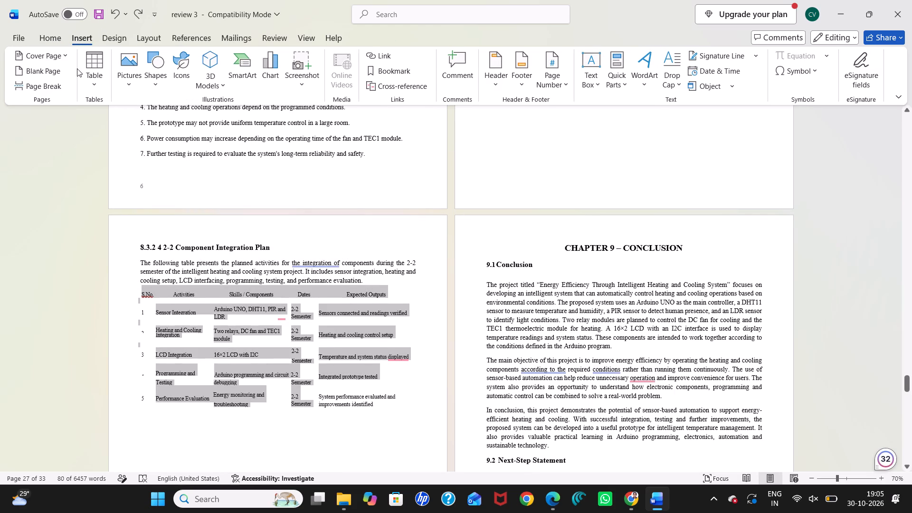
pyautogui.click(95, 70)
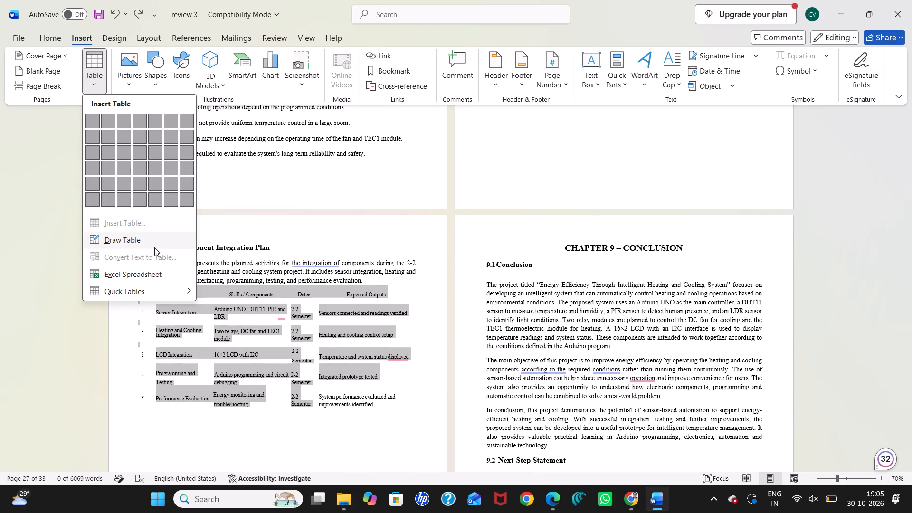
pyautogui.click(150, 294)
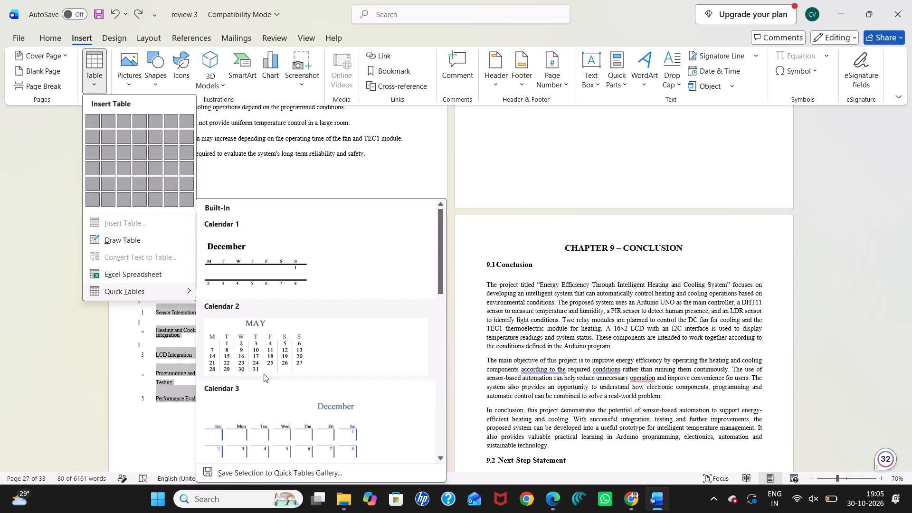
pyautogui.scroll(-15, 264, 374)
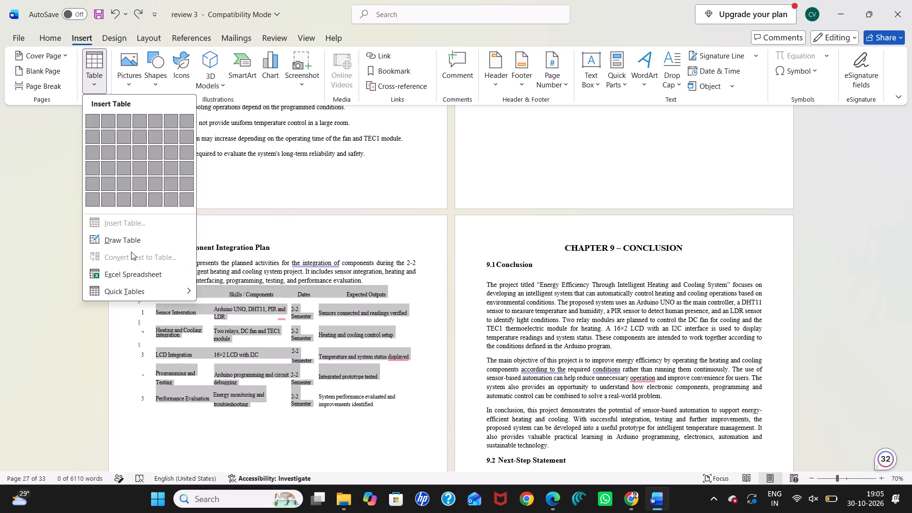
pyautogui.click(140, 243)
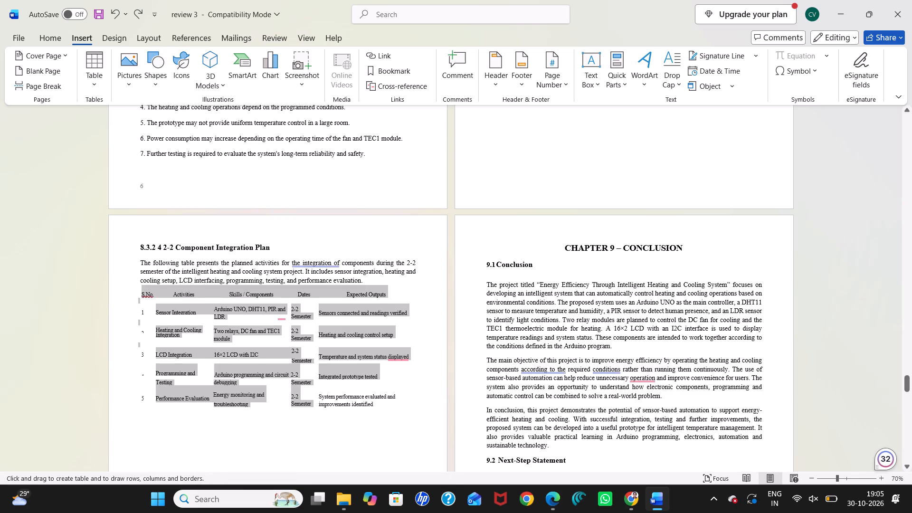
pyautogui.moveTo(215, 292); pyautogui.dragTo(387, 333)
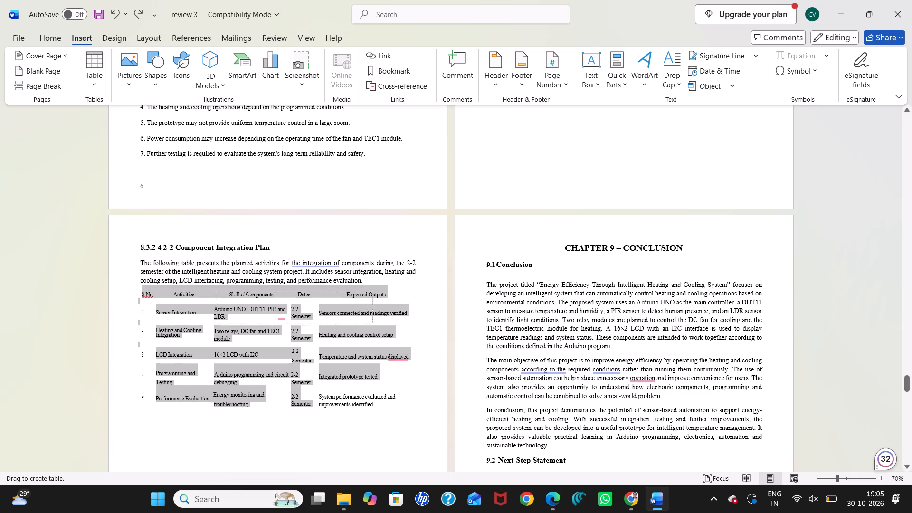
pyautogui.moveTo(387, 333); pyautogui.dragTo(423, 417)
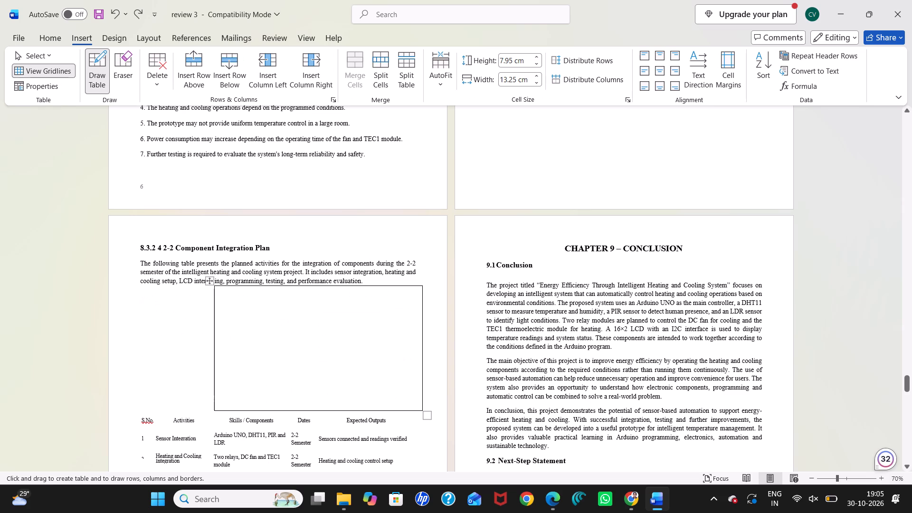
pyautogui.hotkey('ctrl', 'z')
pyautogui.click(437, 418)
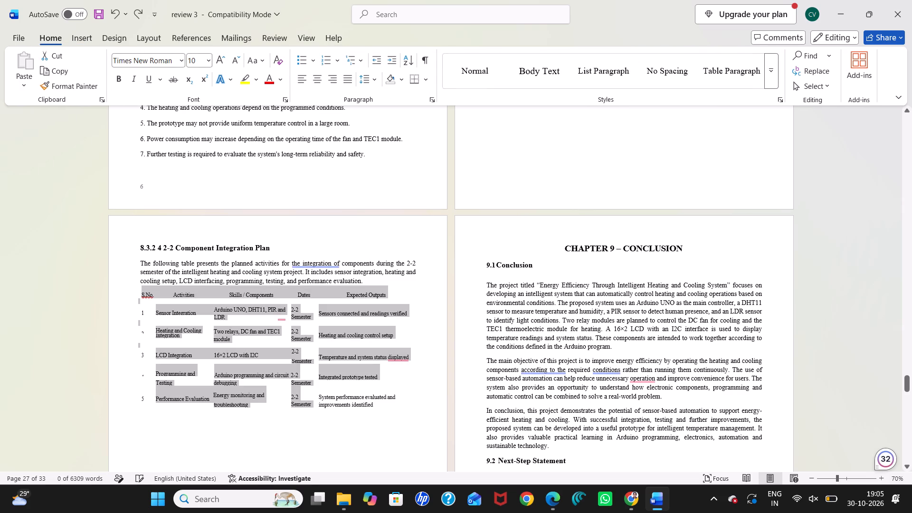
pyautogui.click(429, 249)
# Review the layout of the report's pages from section 7.4 through Chapters 8 to 10, the references and appendices to the submission checklist.
pyautogui.hscroll(1, 429, 249)
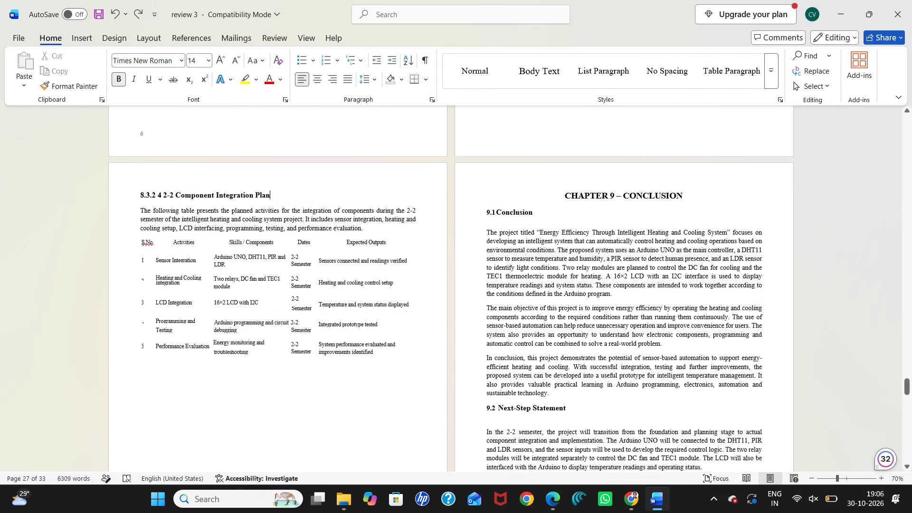
pyautogui.hscroll(3, 429, 249)
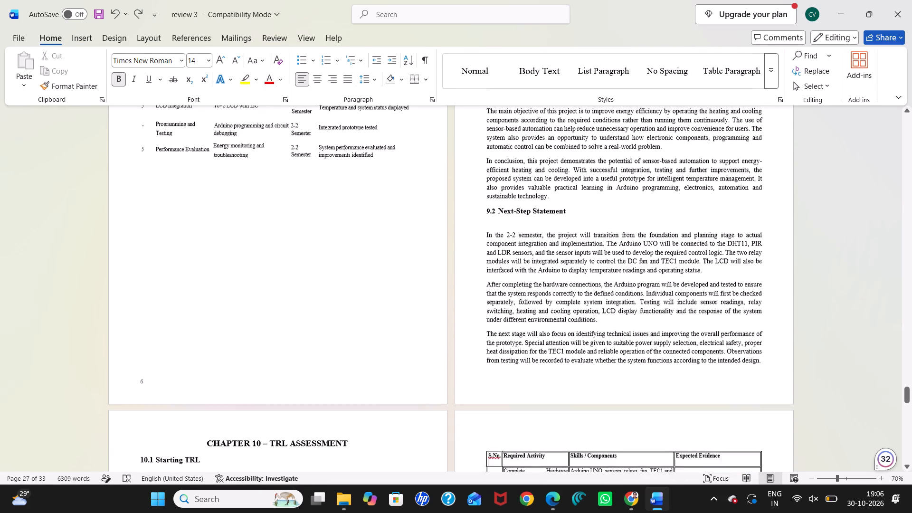
pyautogui.hscroll(1, 429, 249)
pyautogui.scroll(1, 429, 249)
pyautogui.hscroll(1, 429, 249)
pyautogui.scroll(1, 429, 249)
pyautogui.hscroll(1, 429, 249)
pyautogui.scroll(1, 429, 249)
pyautogui.hscroll(1, 429, 249)
pyautogui.scroll(3, 429, 249)
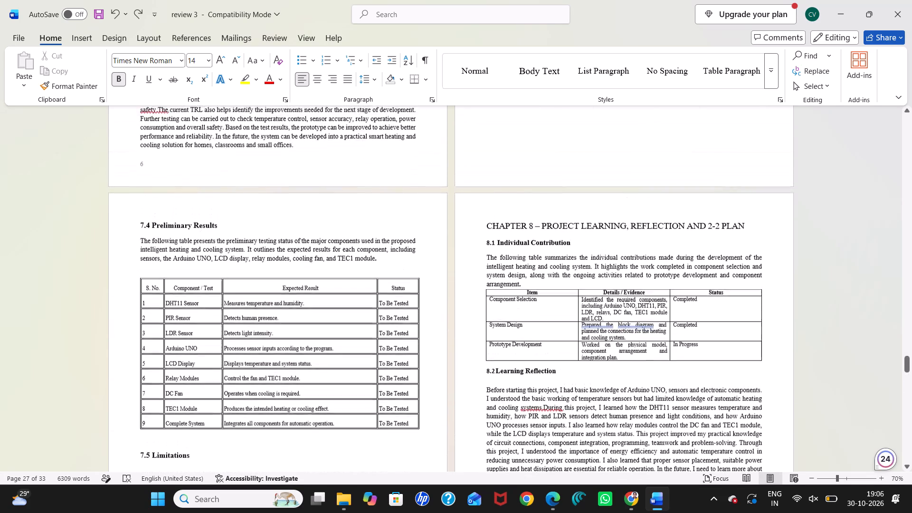
pyautogui.scroll(-4, 429, 249)
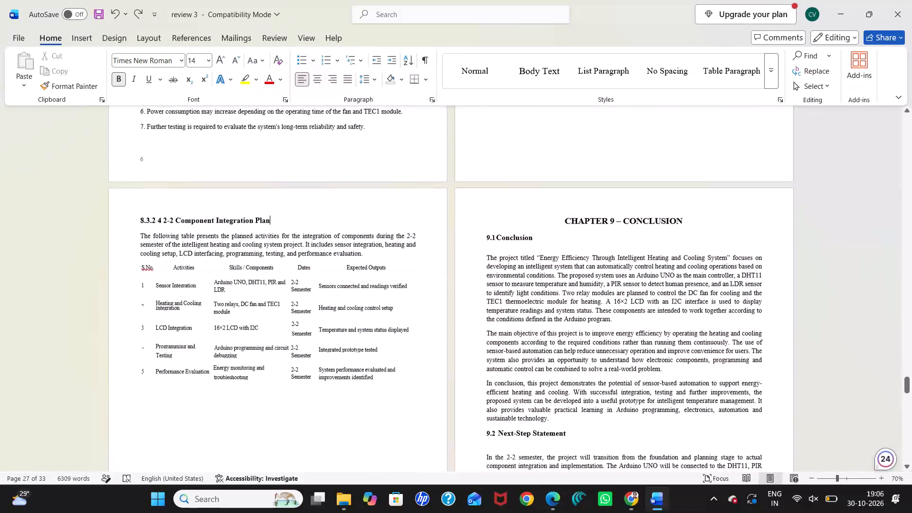
pyautogui.scroll(-5, 429, 249)
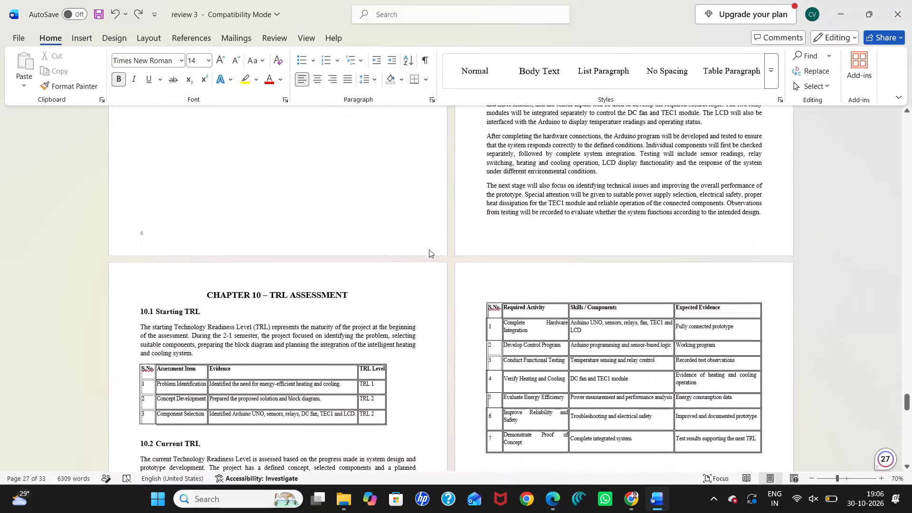
pyautogui.scroll(-3, 429, 249)
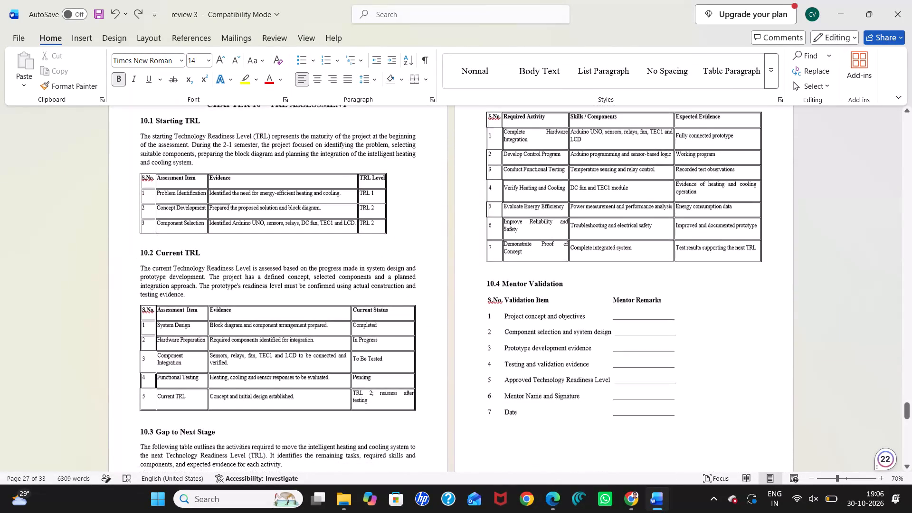
pyautogui.scroll(-1, 429, 249)
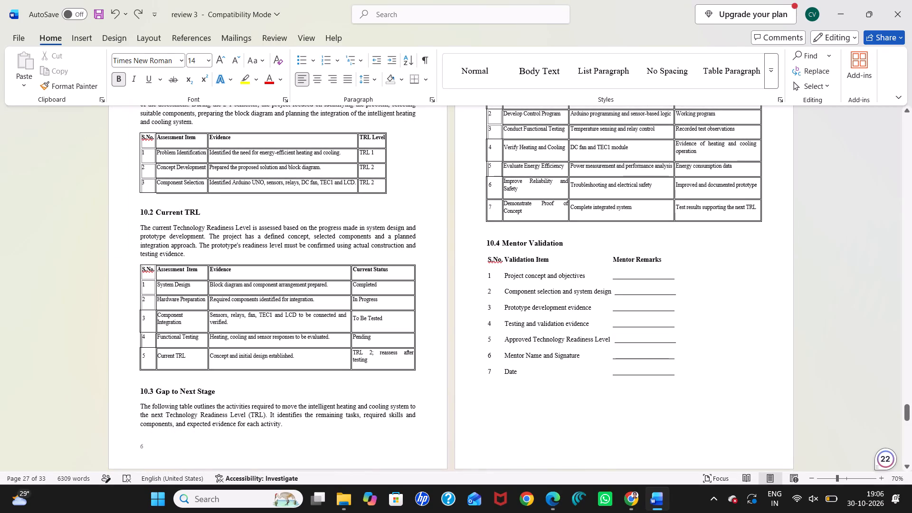
pyautogui.scroll(-1, 680, 339)
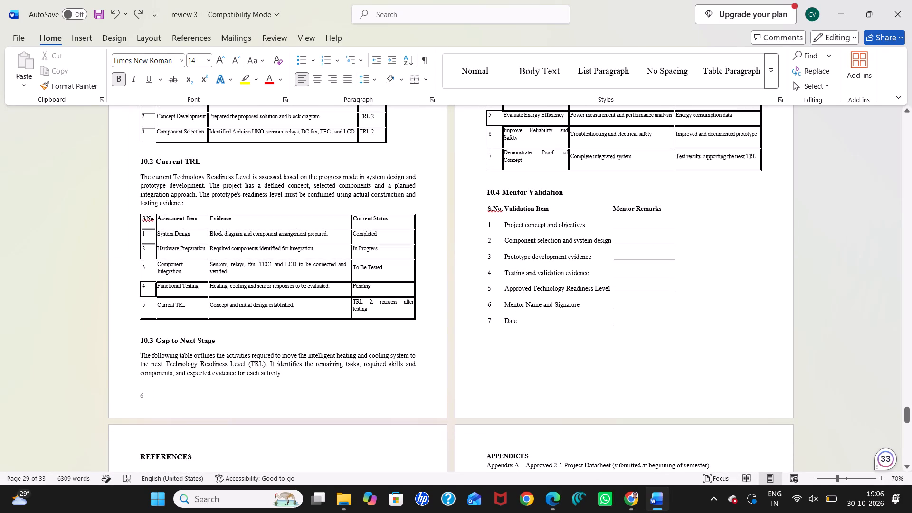
pyautogui.scroll(-3, 680, 339)
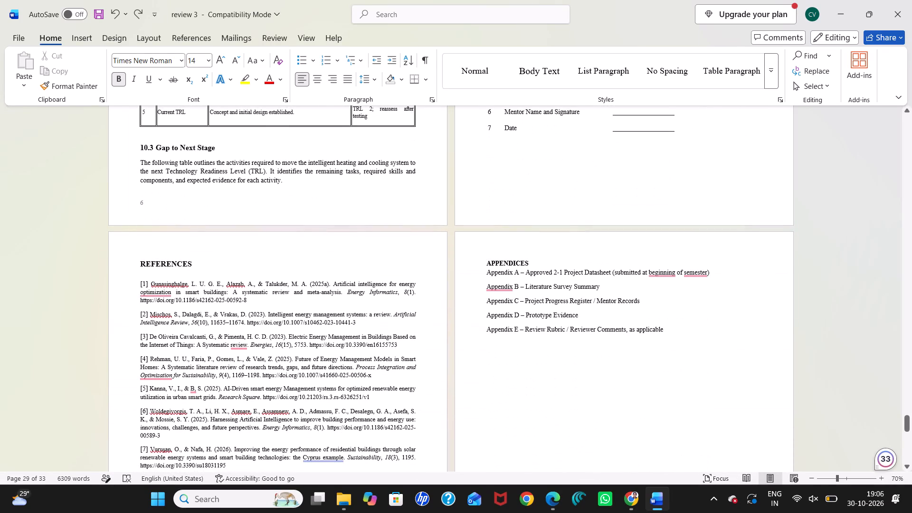
pyautogui.scroll(-1, 680, 339)
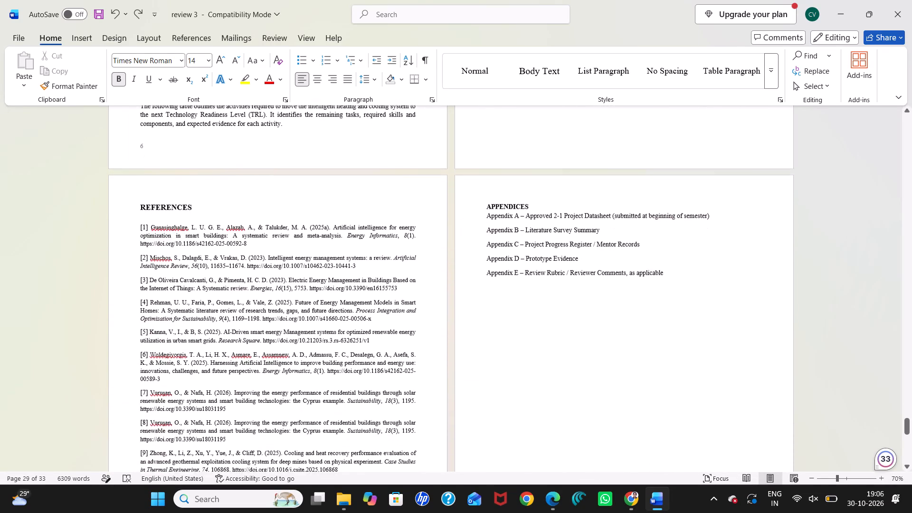
pyautogui.scroll(-6, 680, 339)
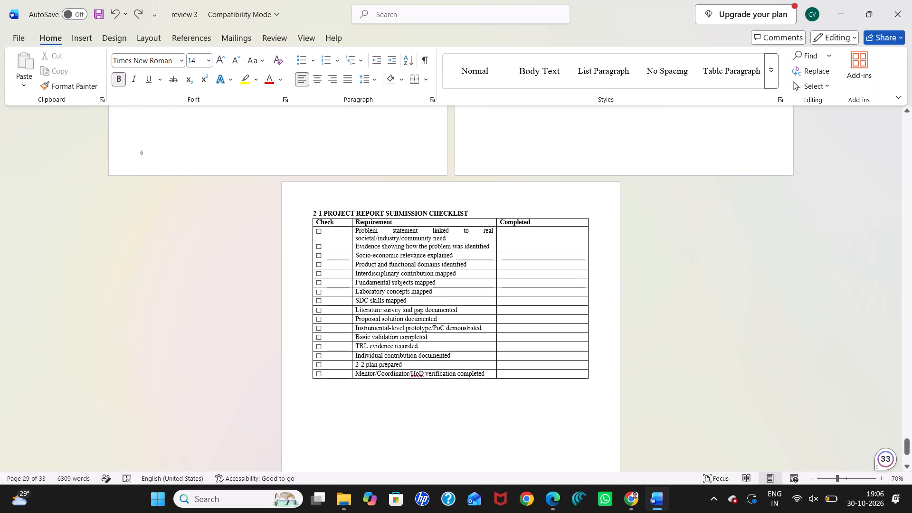
pyautogui.scroll(-1, 680, 339)
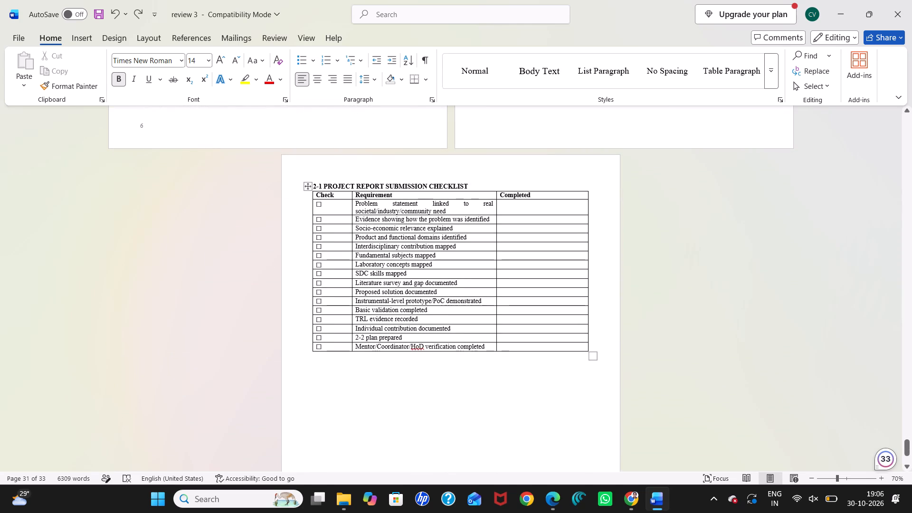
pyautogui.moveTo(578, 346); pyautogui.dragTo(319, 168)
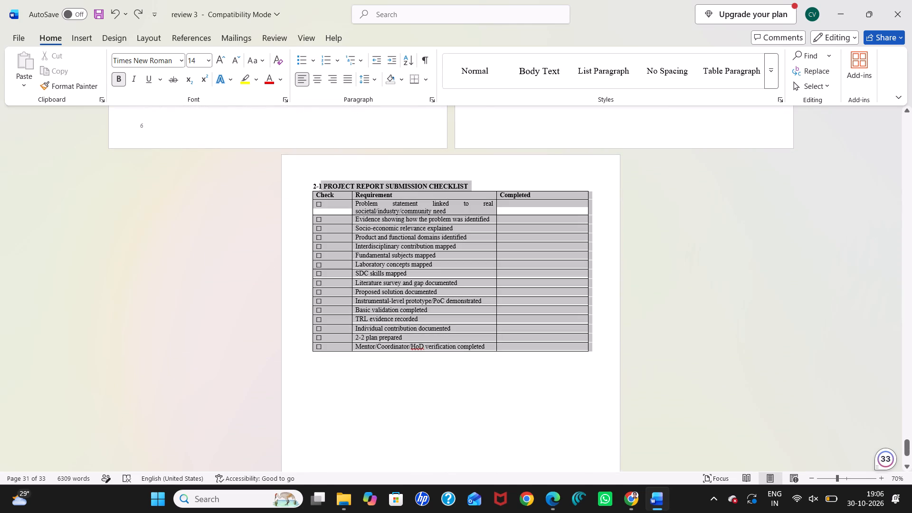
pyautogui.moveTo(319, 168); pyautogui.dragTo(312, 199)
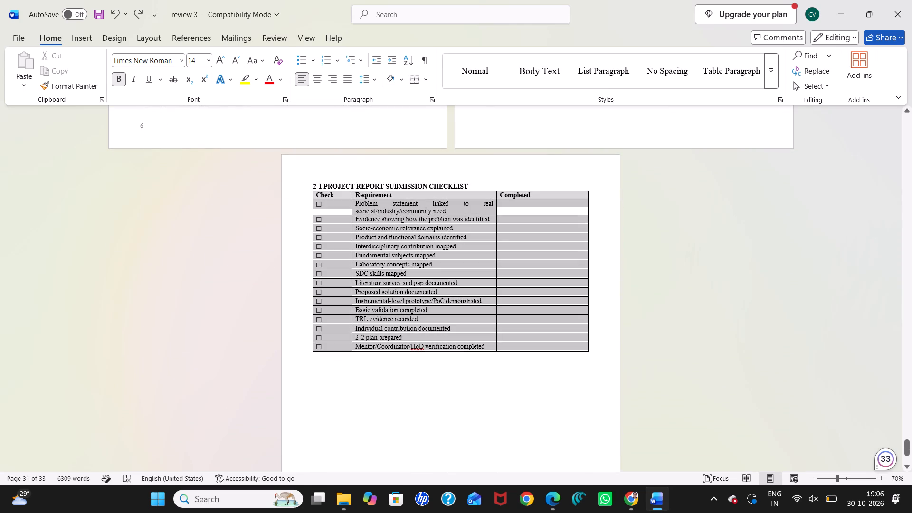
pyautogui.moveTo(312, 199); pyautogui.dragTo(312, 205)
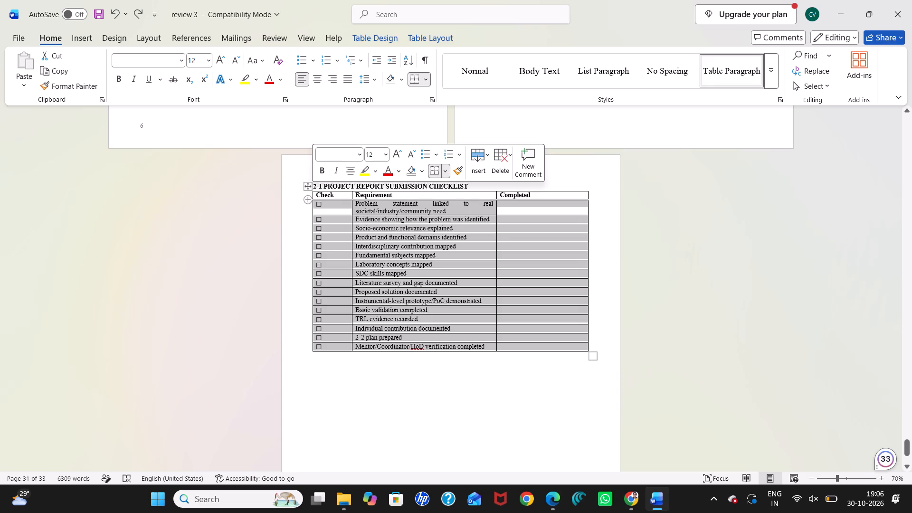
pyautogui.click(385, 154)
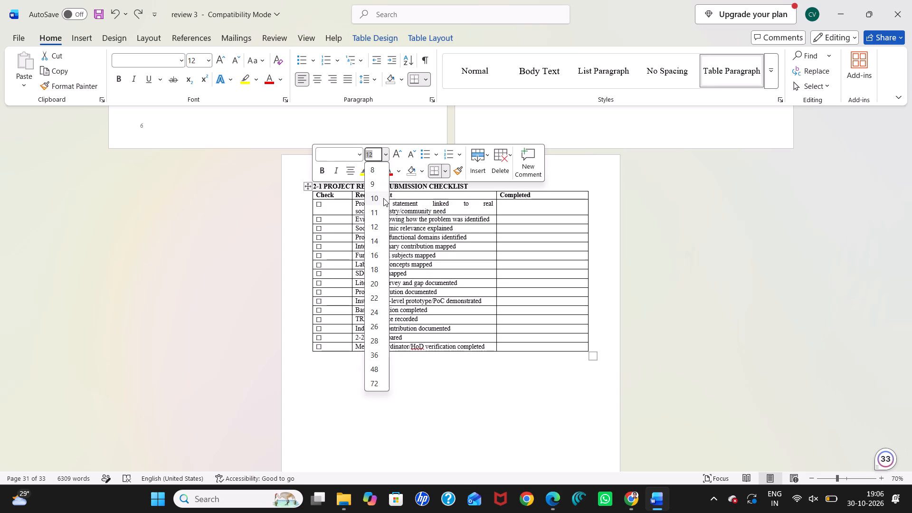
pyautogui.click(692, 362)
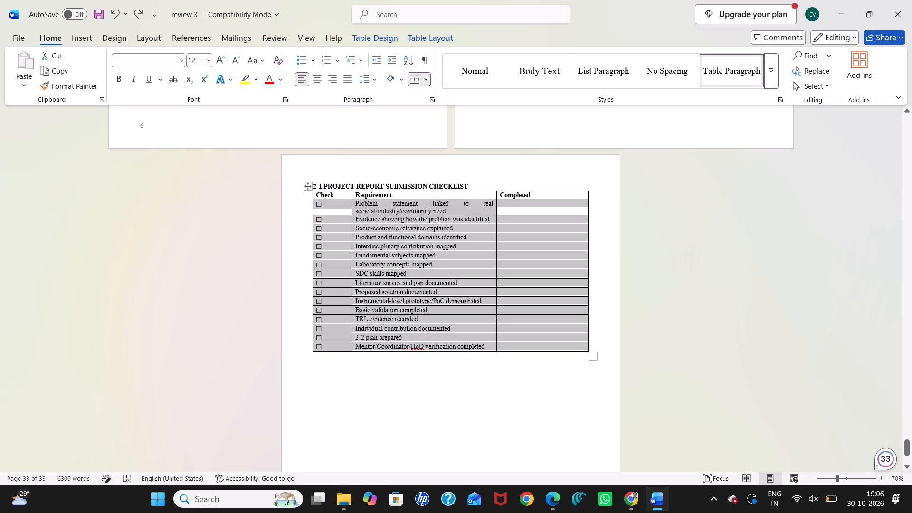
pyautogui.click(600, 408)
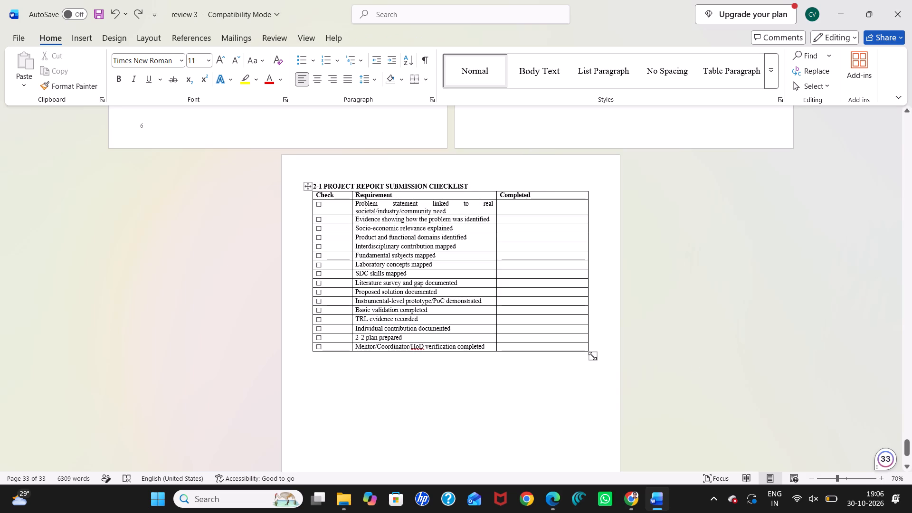
# Stretch the project report submission checklist table downward to roughly one and a half times its height, making its rows taller.
pyautogui.moveTo(593, 357); pyautogui.dragTo(593, 446)
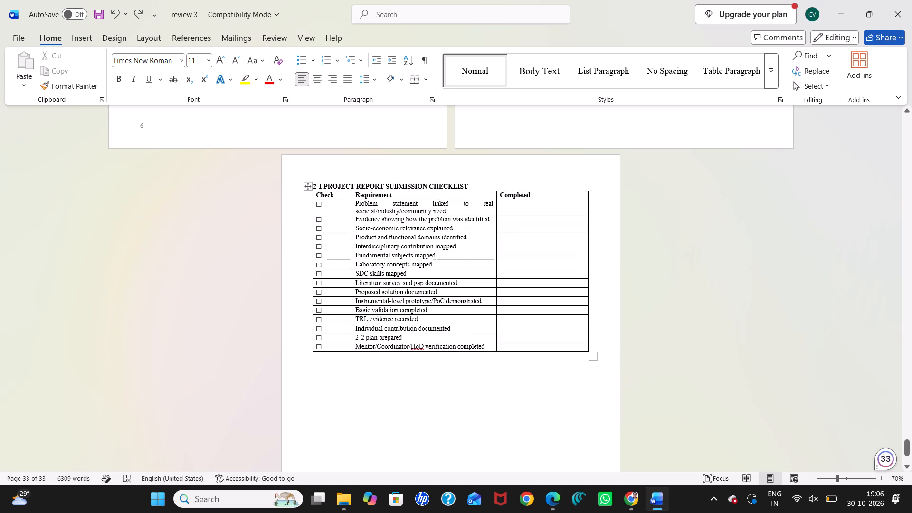
pyautogui.click(663, 360)
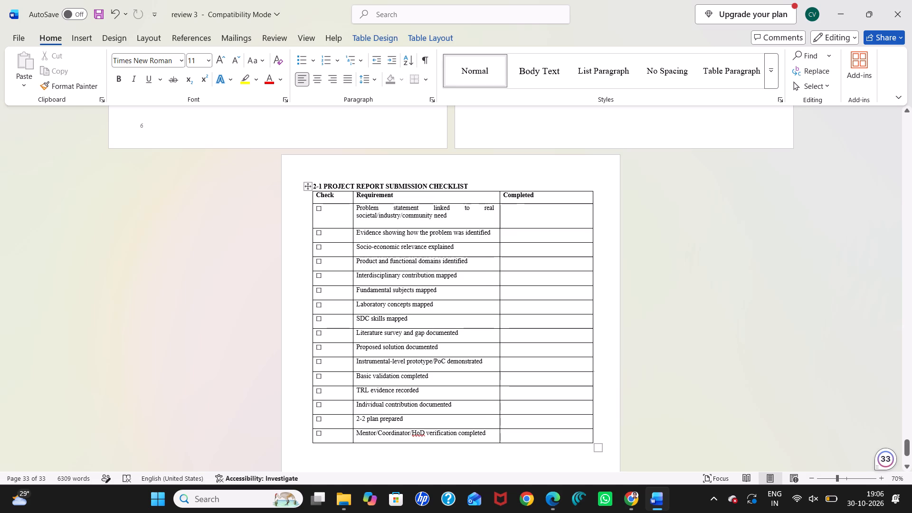
# Add a blank line between the 2-1 PROJECT REPORT SUBMISSION CHECKLIST heading and its table.
pyautogui.click(482, 185)
pyautogui.press('Return')
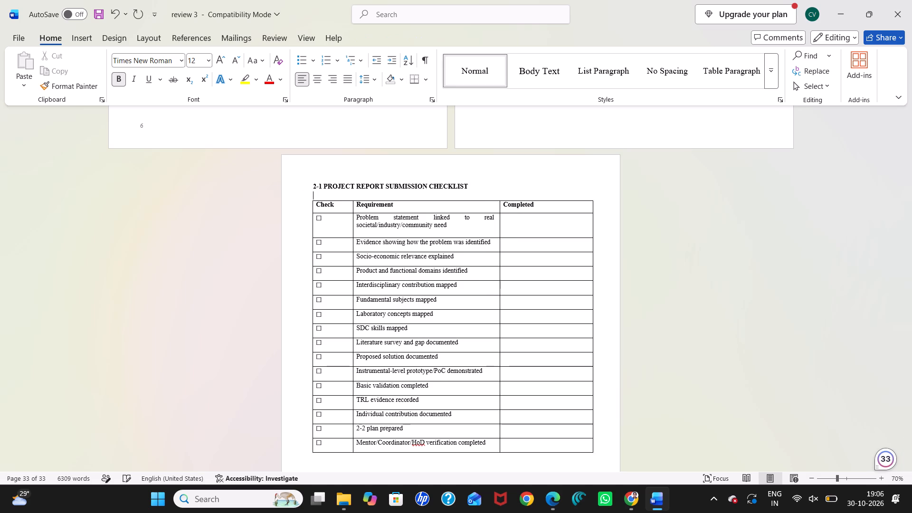
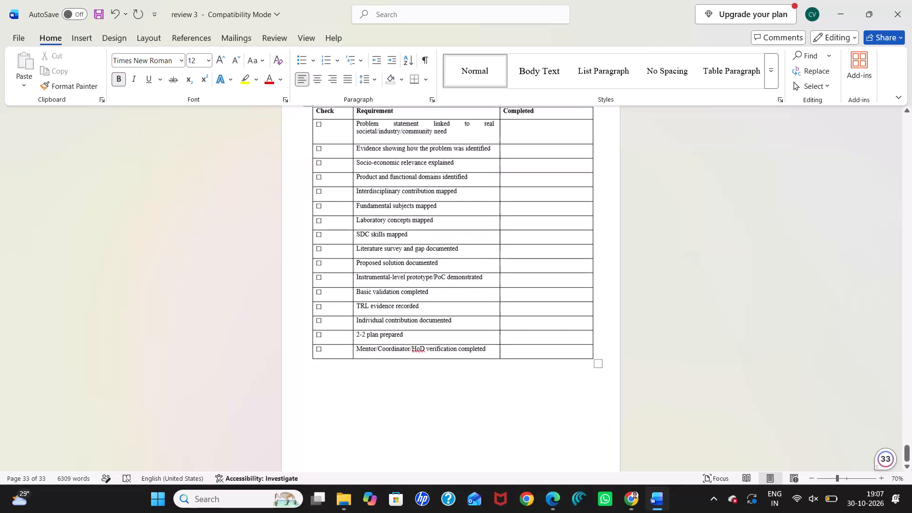
# Review the report pages from the submission checklist back through Chapters 10 and 7 to the cover page and student declaration.
pyautogui.scroll(10, 605, 234)
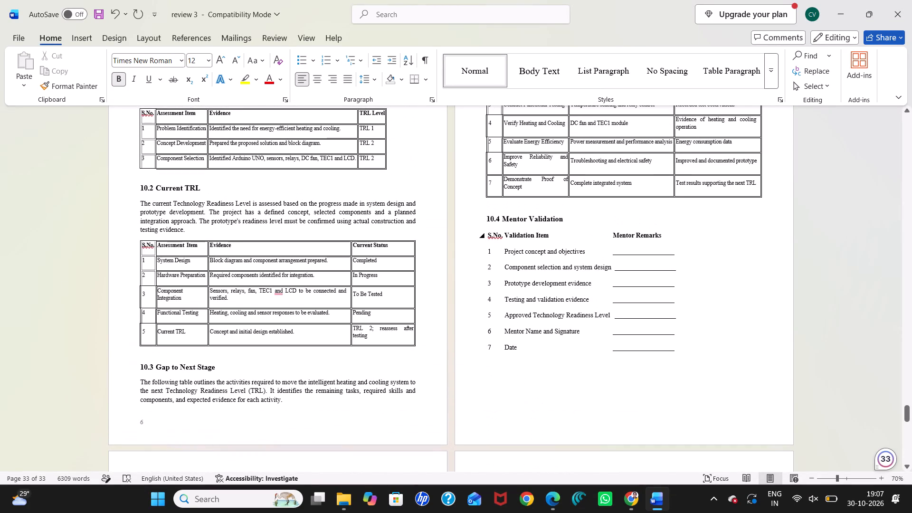
pyautogui.scroll(17, 605, 234)
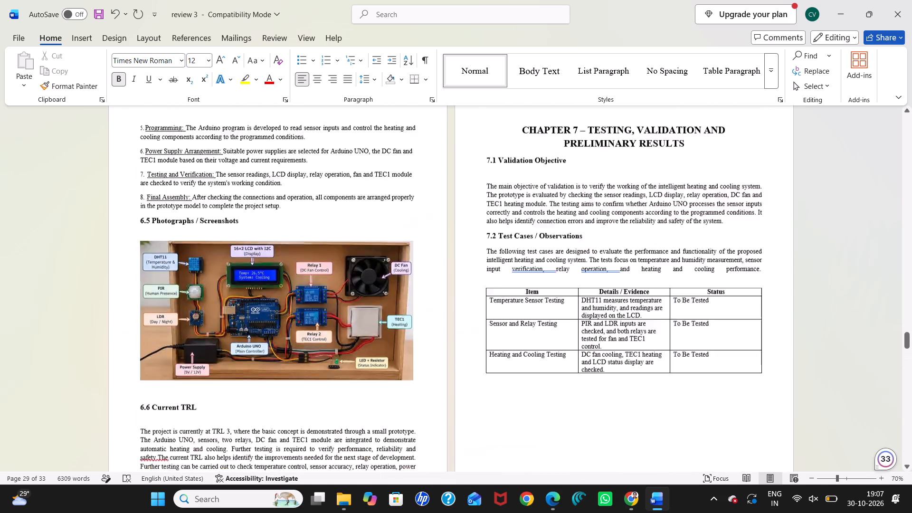
pyautogui.scroll(19, 605, 234)
pyautogui.scroll(20, 605, 234)
pyautogui.scroll(20, 605, 234)
pyautogui.scroll(20, 605, 234)
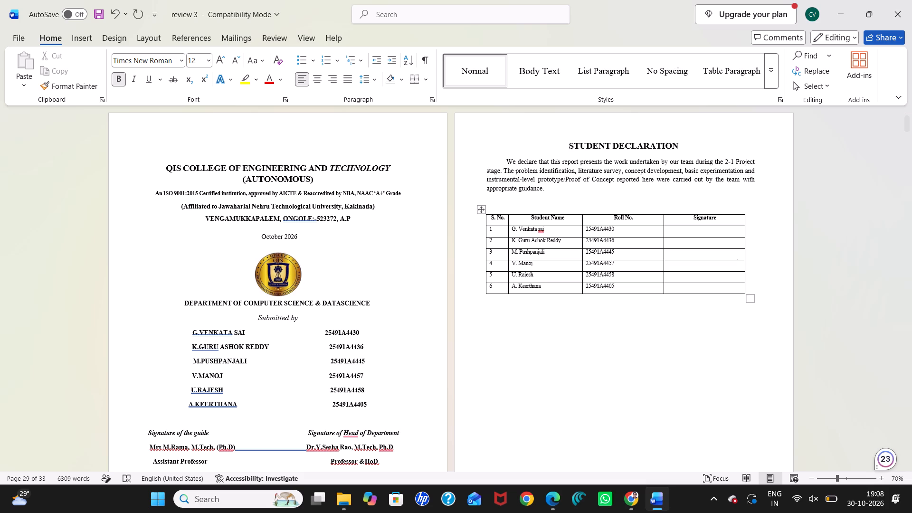
pyautogui.click(604, 351)
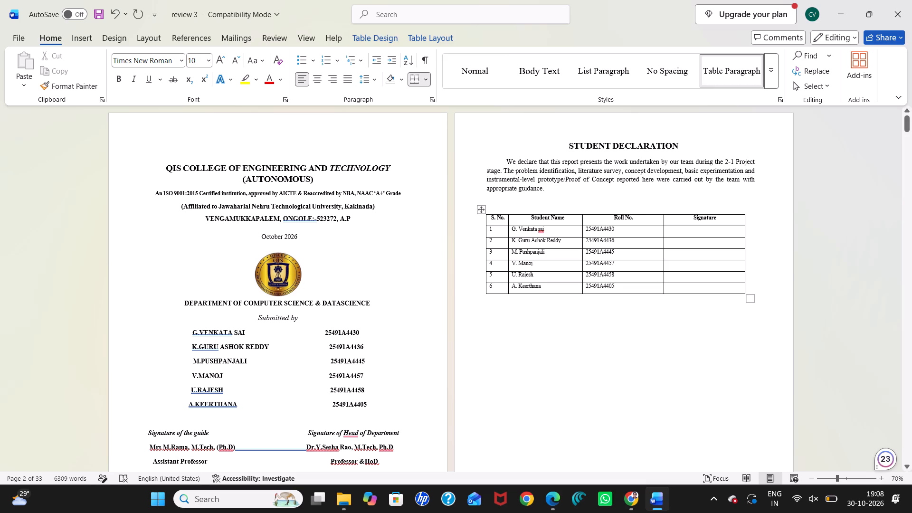
pyautogui.scroll(-1, 543, 359)
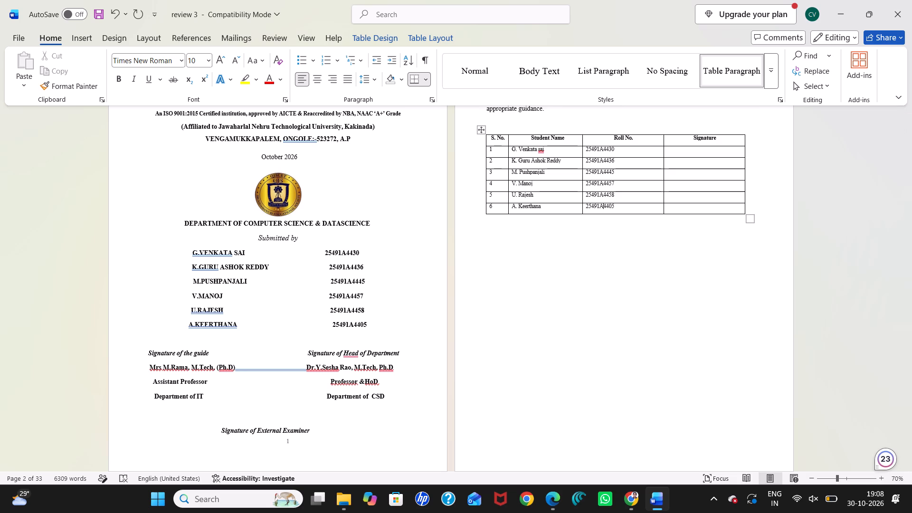
pyautogui.scroll(1, 543, 359)
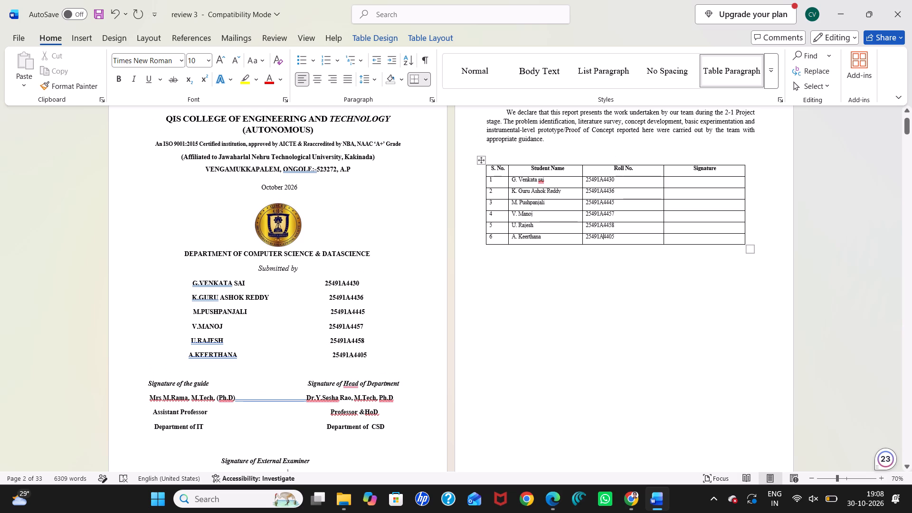
pyautogui.scroll(2, 542, 291)
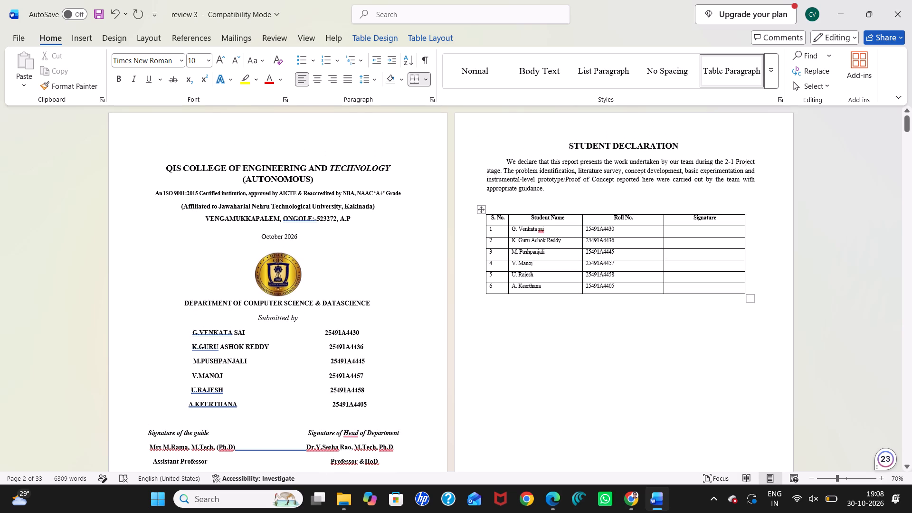
# Remove the italics from the QIS COLLEGE OF ENGINEERING AND TECHNOLOGY (AUTONOMOUS) title on the cover page, keeping it bold.
pyautogui.moveTo(335, 179); pyautogui.dragTo(164, 171)
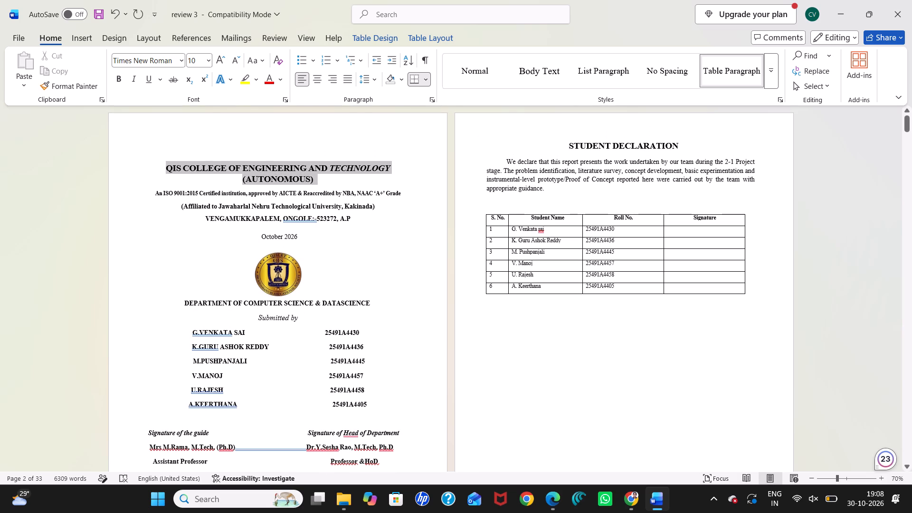
pyautogui.moveTo(164, 171); pyautogui.dragTo(161, 168)
pyautogui.click(181, 146)
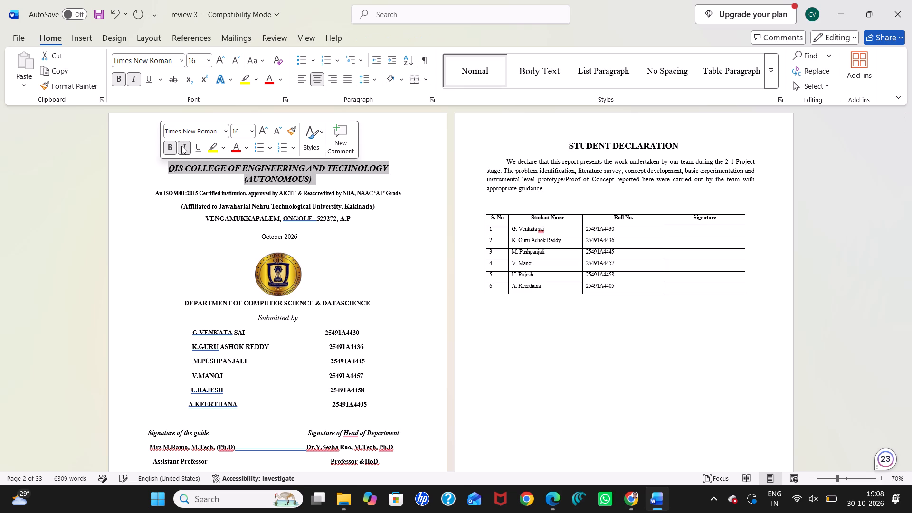
pyautogui.click(181, 146)
pyautogui.click(134, 263)
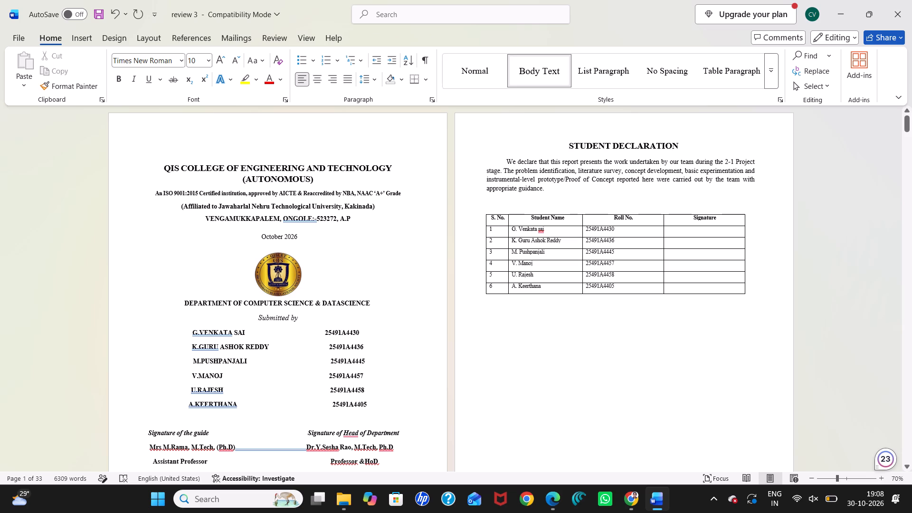
# Check the font formatting of the STUDENT DECLARATION heading and look over the abstract and table of contents pages.
pyautogui.moveTo(698, 142); pyautogui.dragTo(569, 143)
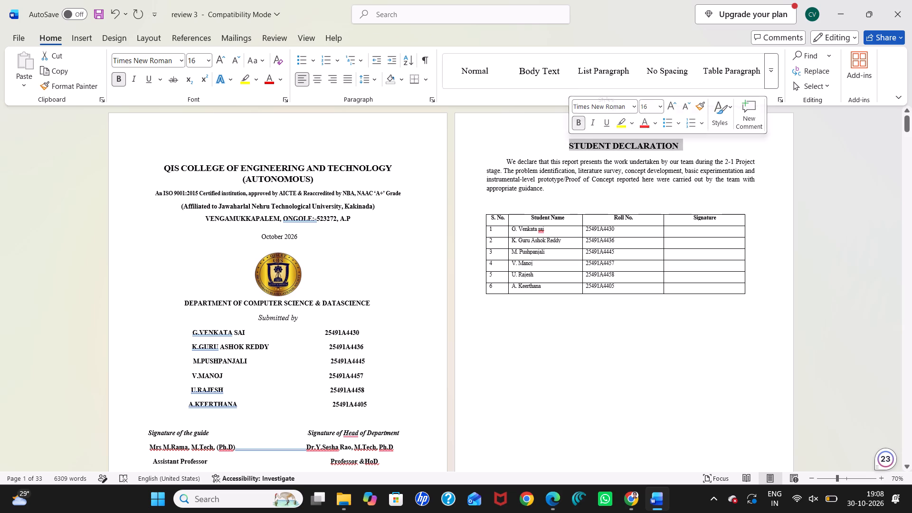
pyautogui.click(679, 369)
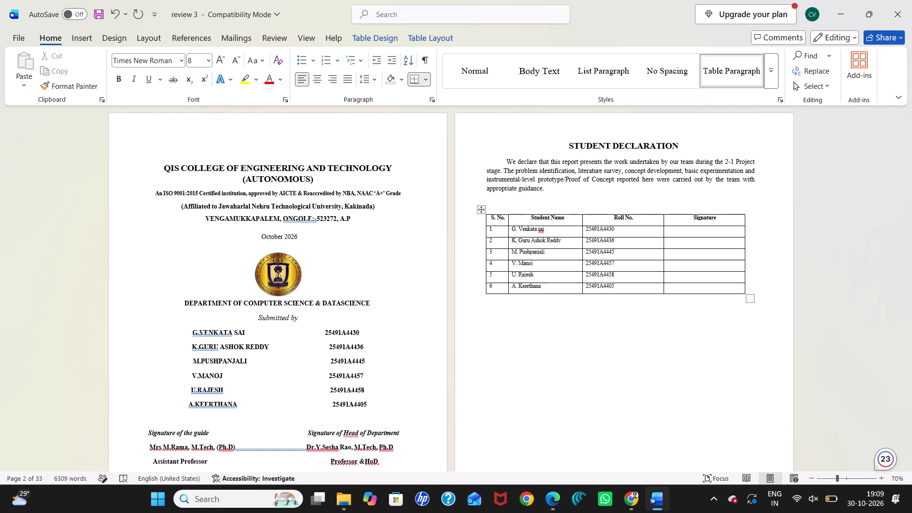
pyautogui.scroll(-5, 638, 371)
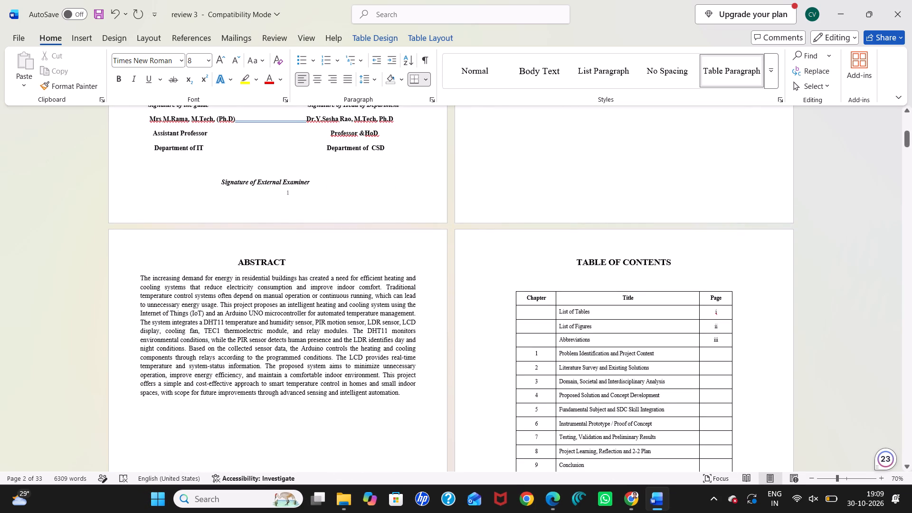
pyautogui.click(413, 400)
pyautogui.scroll(7, 413, 400)
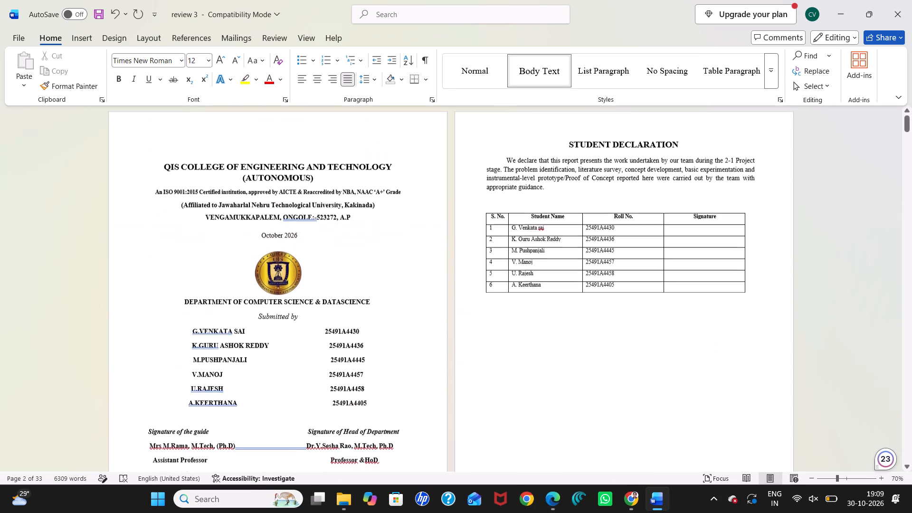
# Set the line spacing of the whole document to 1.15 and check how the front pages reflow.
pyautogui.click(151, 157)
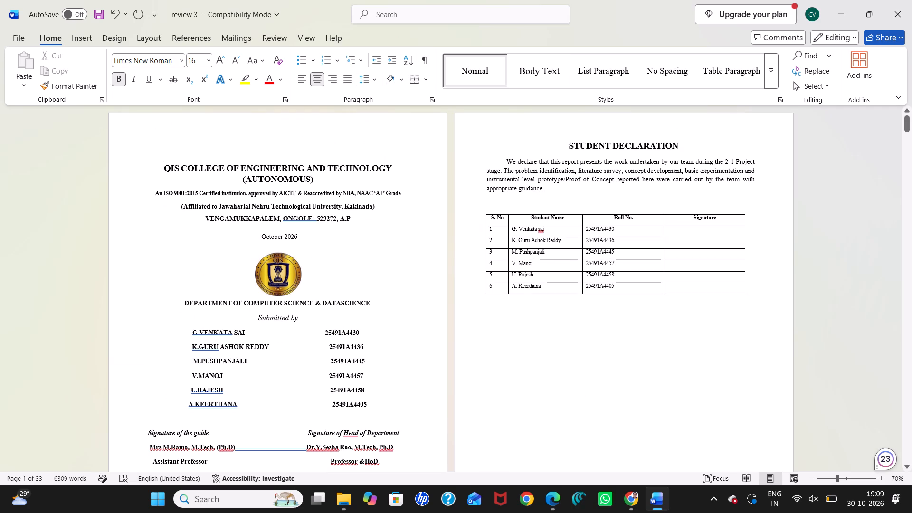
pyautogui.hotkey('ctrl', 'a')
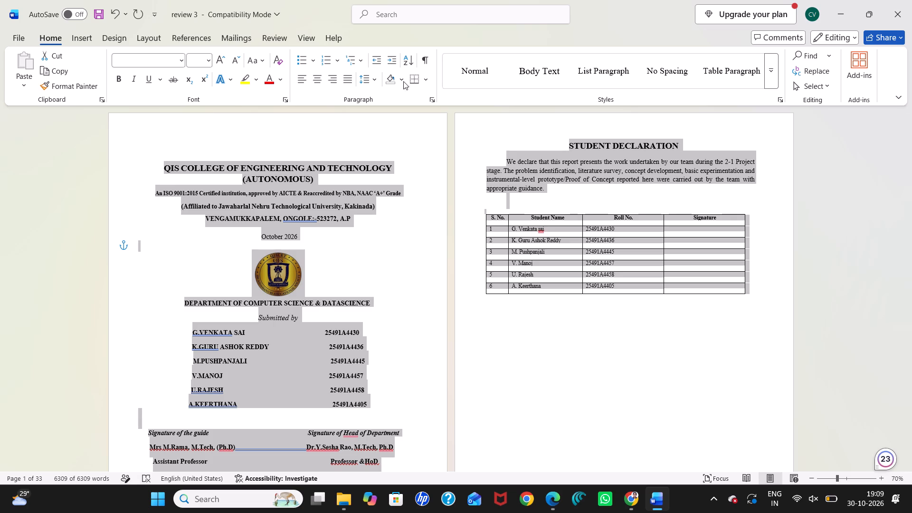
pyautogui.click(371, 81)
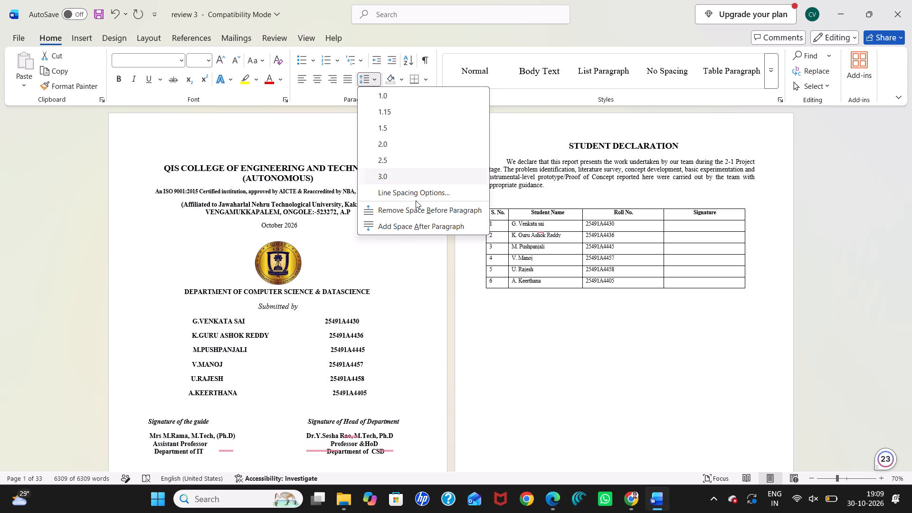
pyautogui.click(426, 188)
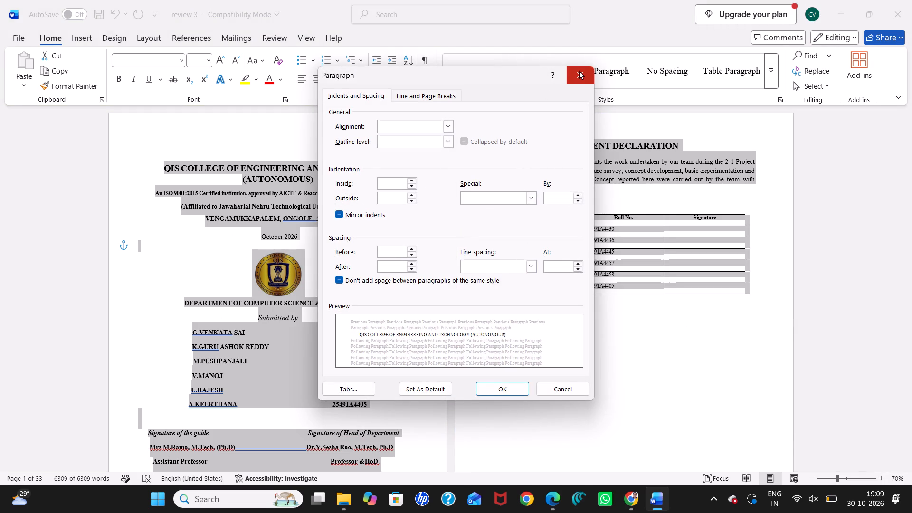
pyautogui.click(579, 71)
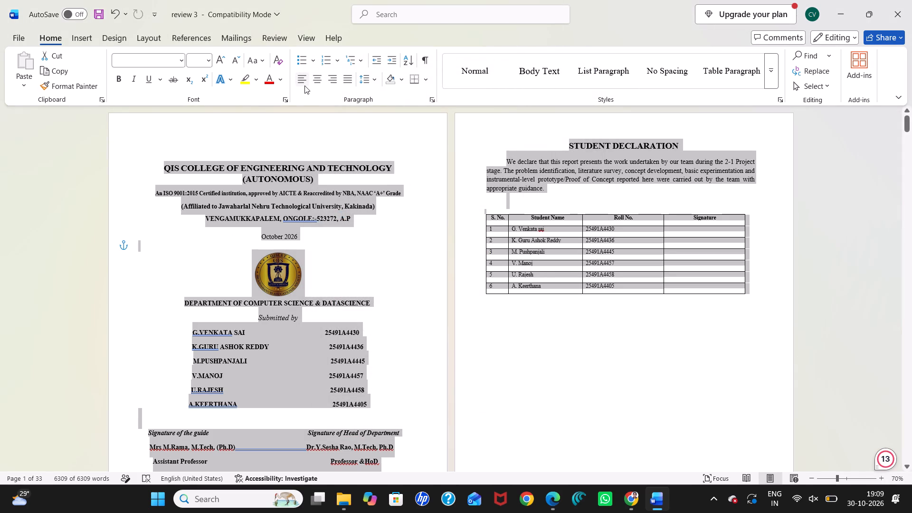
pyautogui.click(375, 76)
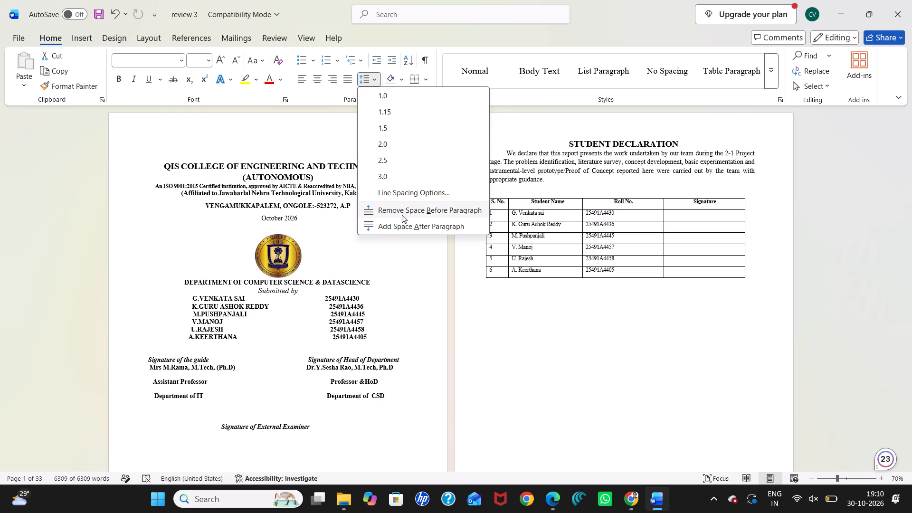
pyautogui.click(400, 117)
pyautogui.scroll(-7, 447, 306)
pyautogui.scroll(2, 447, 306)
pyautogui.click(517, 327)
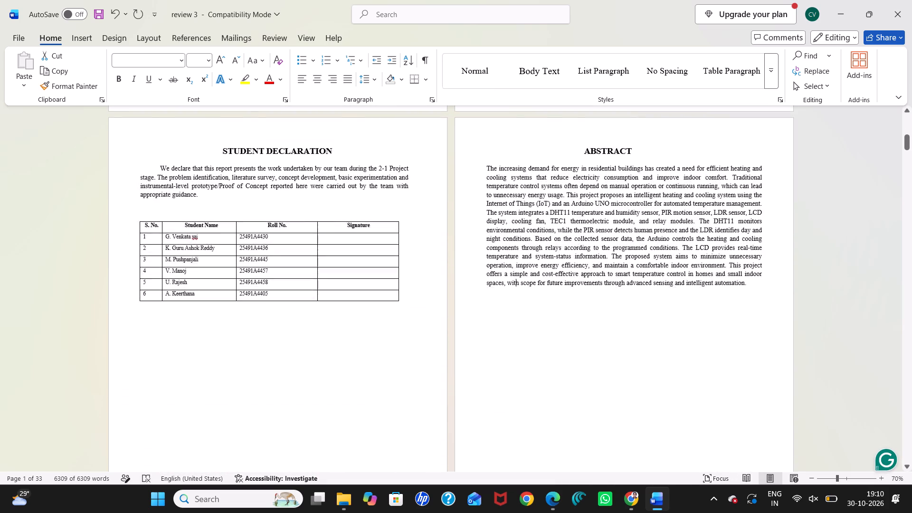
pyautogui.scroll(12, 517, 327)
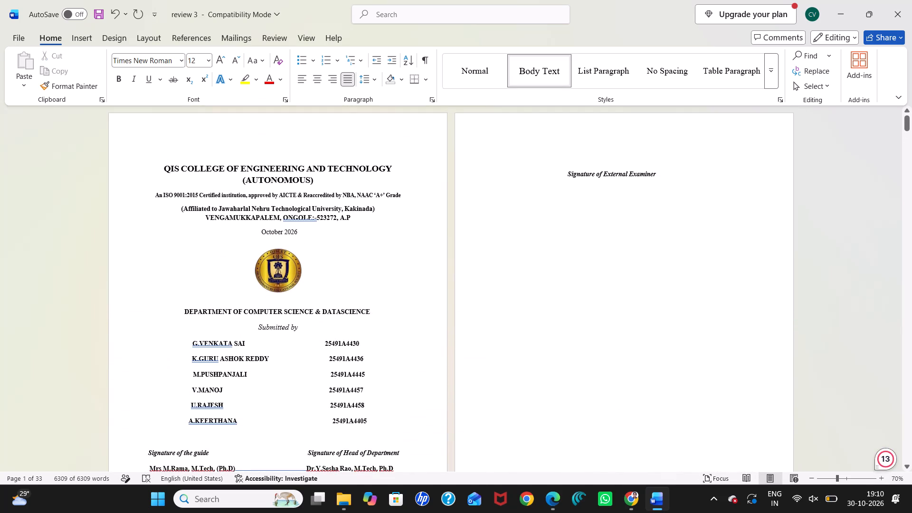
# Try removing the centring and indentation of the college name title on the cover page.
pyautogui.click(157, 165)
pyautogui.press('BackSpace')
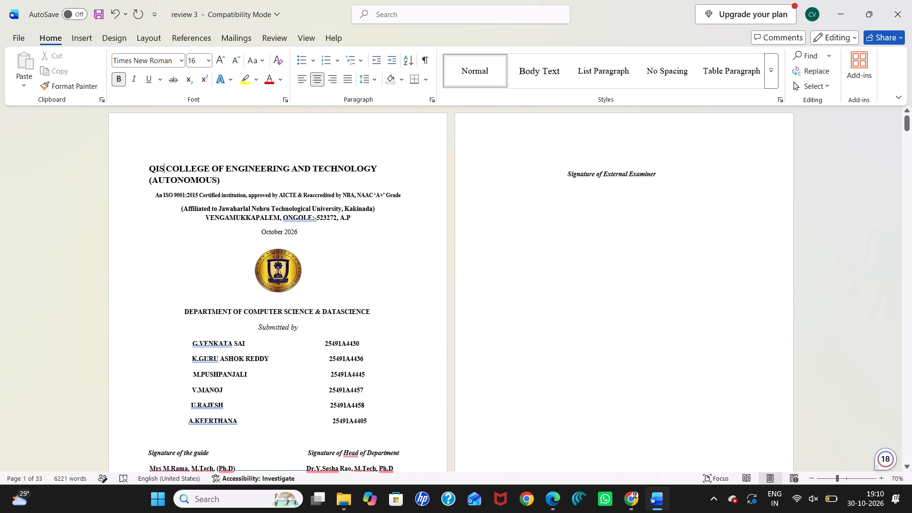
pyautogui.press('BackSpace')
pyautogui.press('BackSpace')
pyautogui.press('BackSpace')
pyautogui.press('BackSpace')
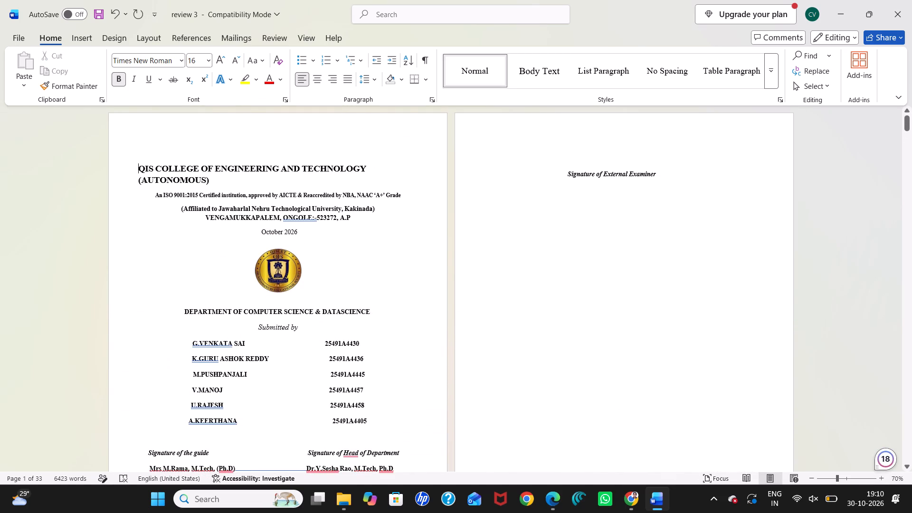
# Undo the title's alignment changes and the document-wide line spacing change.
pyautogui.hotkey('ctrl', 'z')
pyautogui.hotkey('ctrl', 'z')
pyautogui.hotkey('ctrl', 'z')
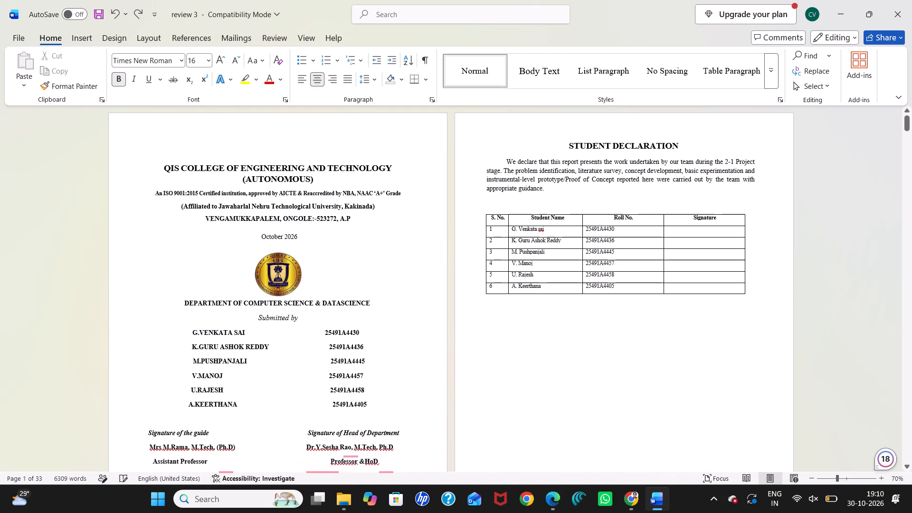
# Shift the student declaration table slightly to the right so it sits centred beneath the declaration paragraph.
pyautogui.click(514, 366)
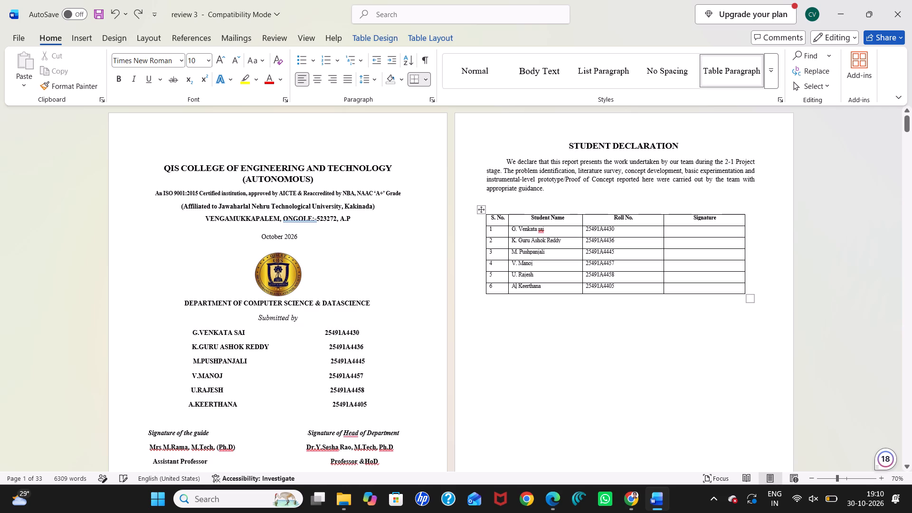
pyautogui.scroll(-4, 573, 352)
pyautogui.scroll(1, 573, 352)
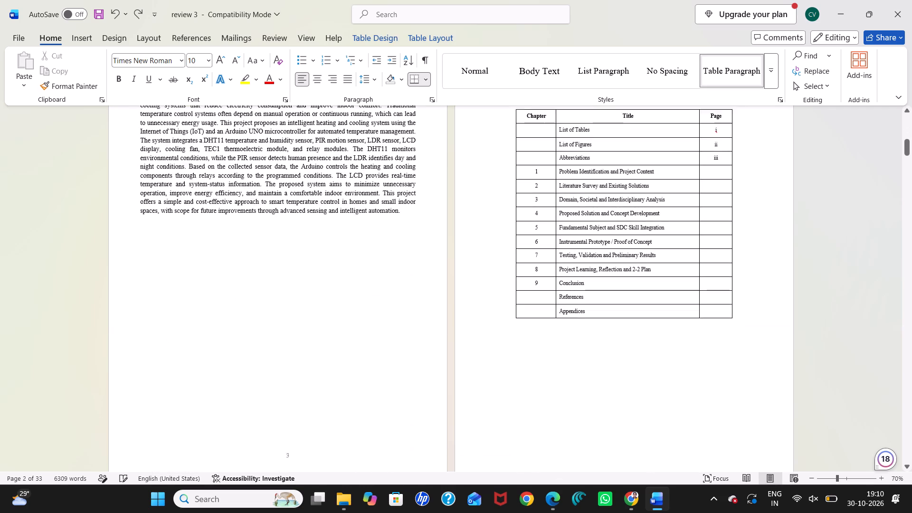
pyautogui.scroll(1, 573, 352)
pyautogui.keyDown('ctrl'); pyautogui.scroll(3, 573, 352); pyautogui.keyUp('ctrl')
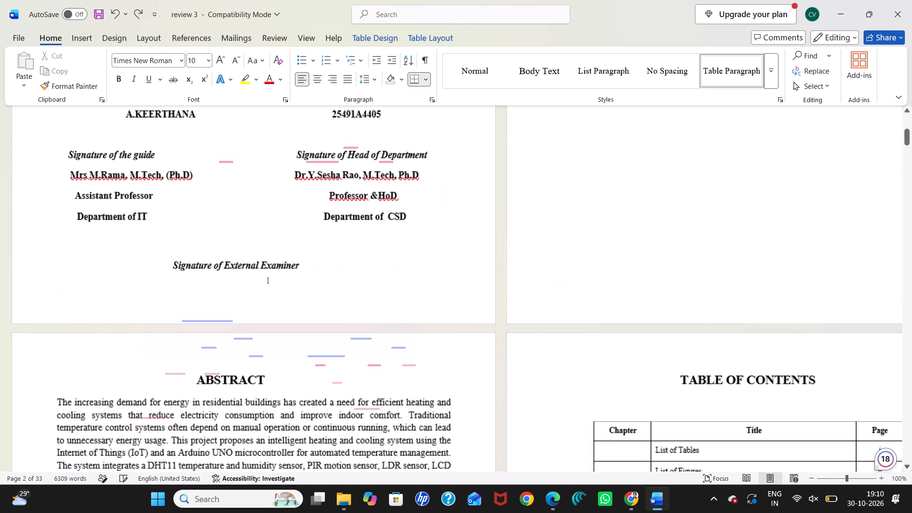
pyautogui.scroll(6, 519, 261)
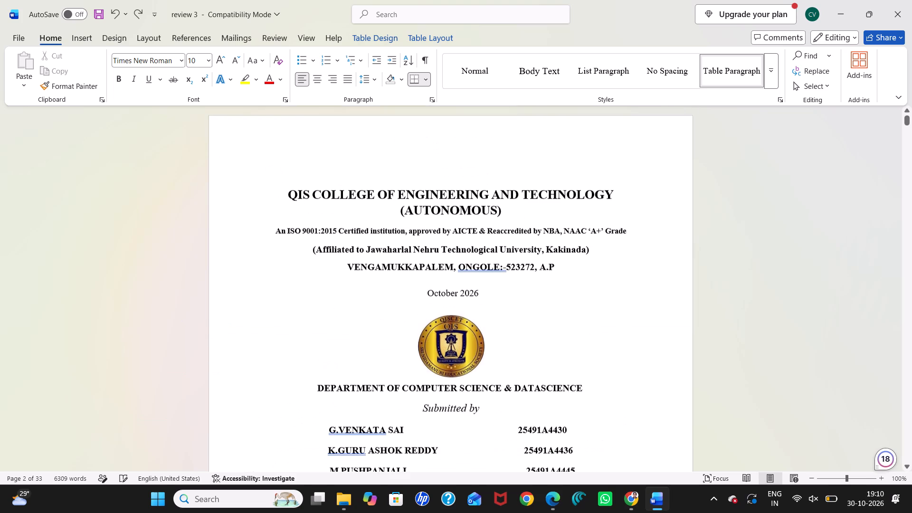
pyautogui.scroll(-5, 519, 261)
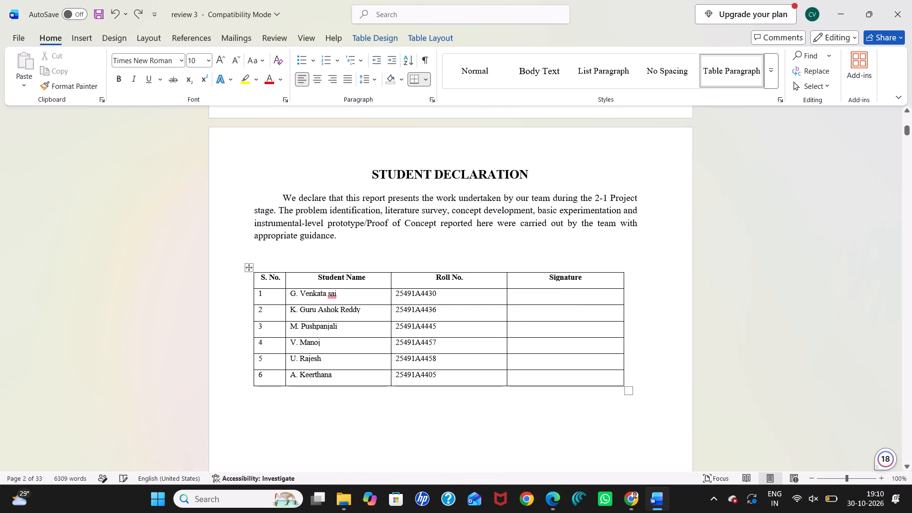
pyautogui.moveTo(249, 266); pyautogui.dragTo(272, 277)
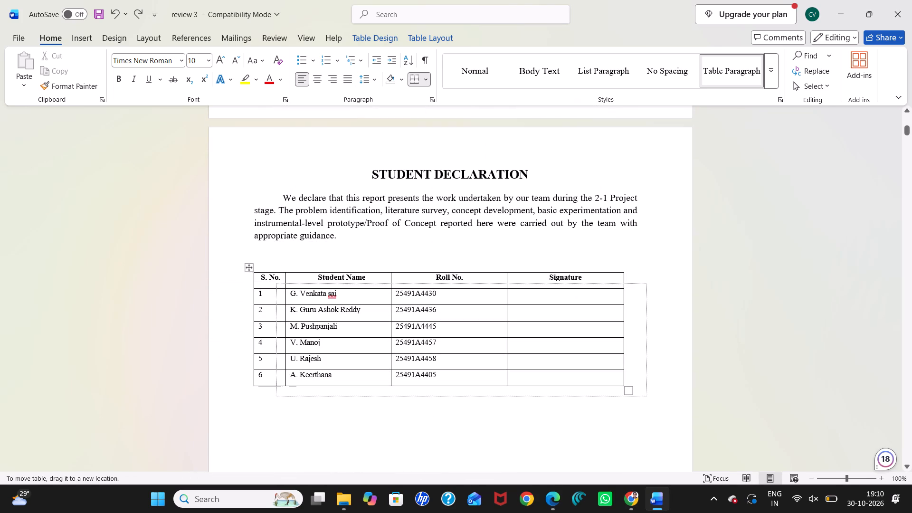
pyautogui.moveTo(272, 277); pyautogui.dragTo(269, 269)
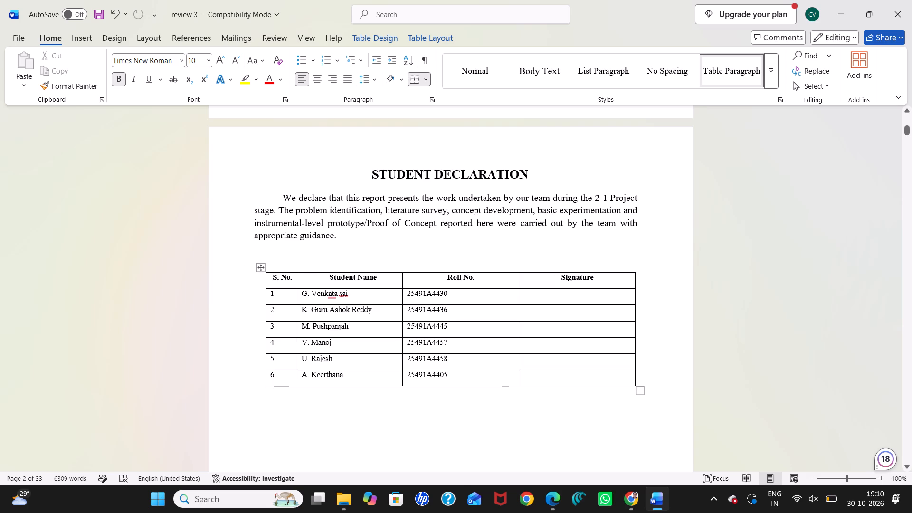
# Stretch the student declaration table downward to about 1.4 times its height, making its rows taller.
pyautogui.moveTo(640, 394); pyautogui.dragTo(630, 437)
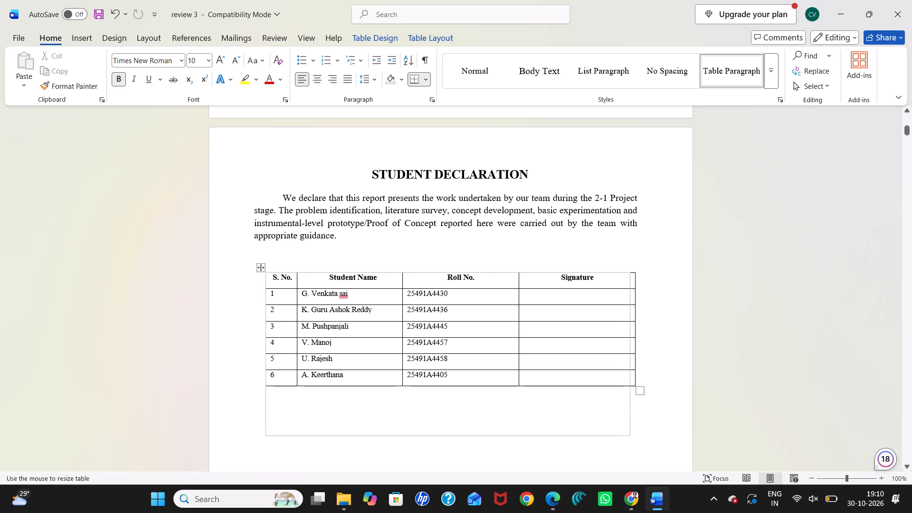
pyautogui.moveTo(630, 437); pyautogui.dragTo(632, 436)
pyautogui.click(718, 380)
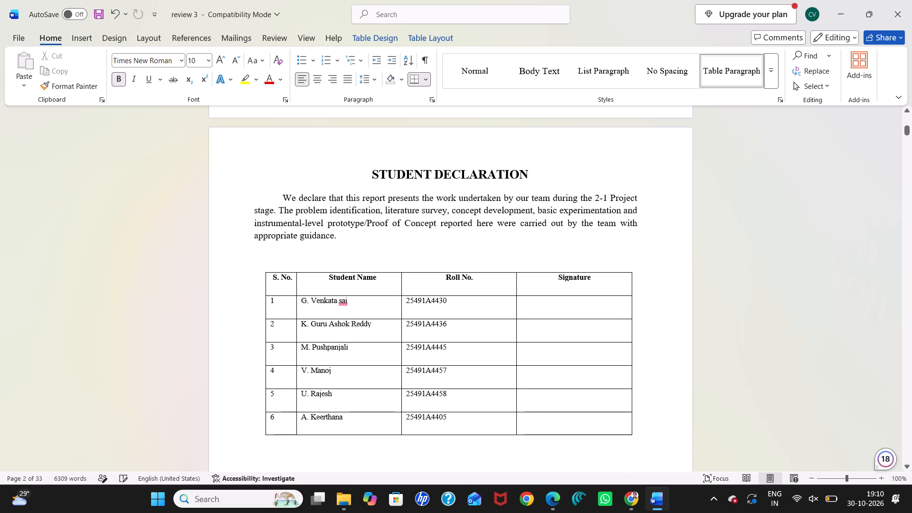
# Set the line spacing of the Abstract paragraph to 1.5.
pyautogui.scroll(-5, 718, 380)
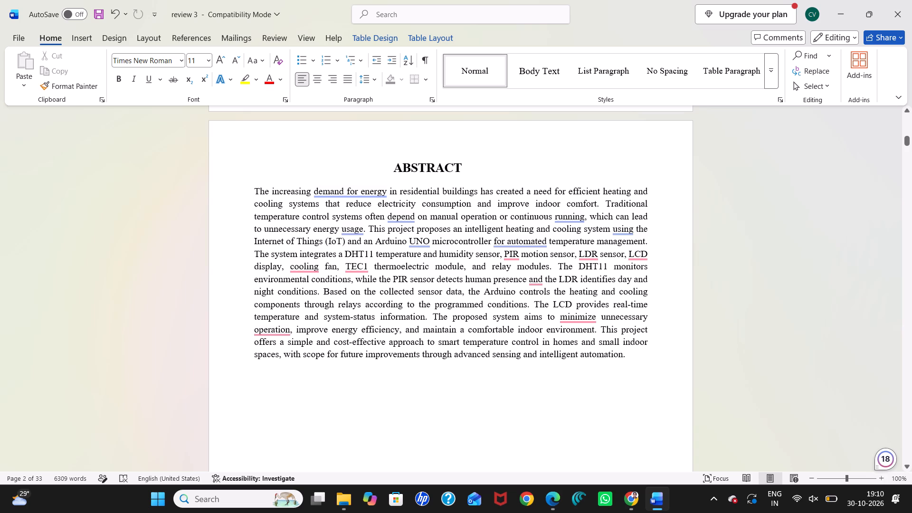
pyautogui.moveTo(632, 363); pyautogui.dragTo(259, 186)
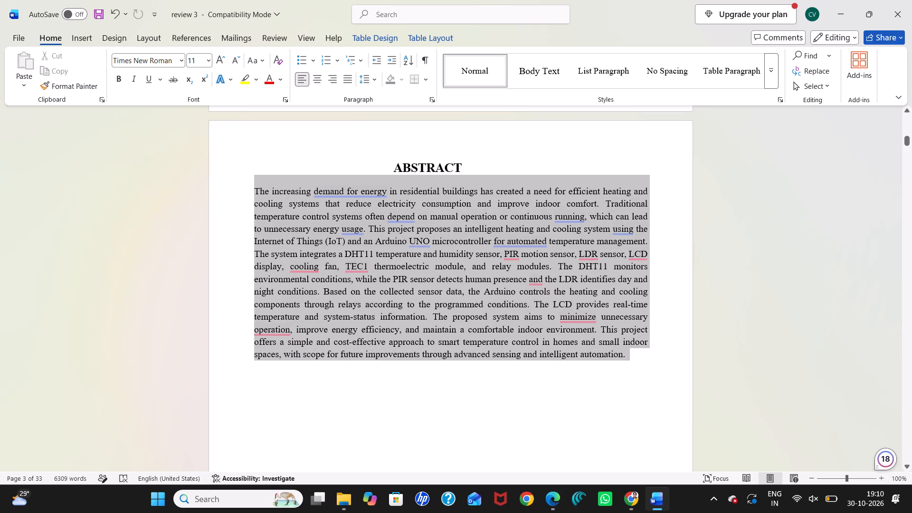
pyautogui.moveTo(259, 186); pyautogui.dragTo(256, 187)
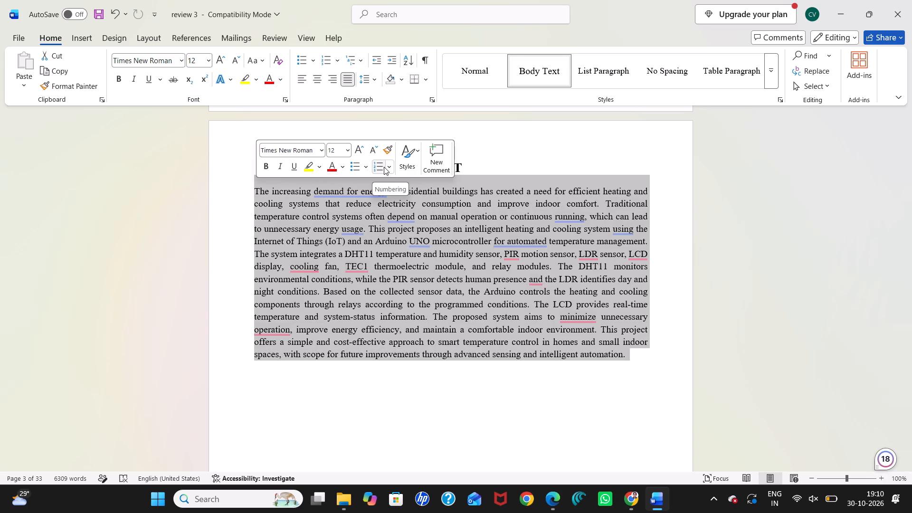
pyautogui.click(376, 77)
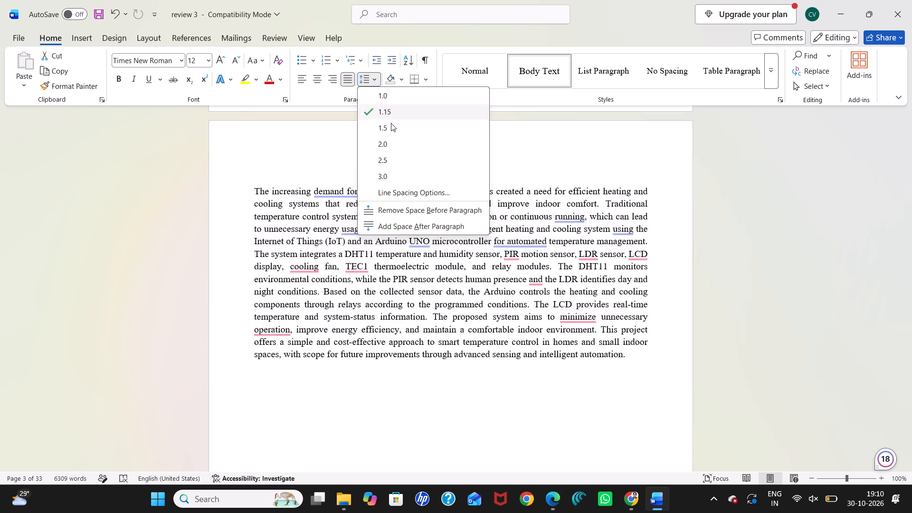
pyautogui.click(392, 126)
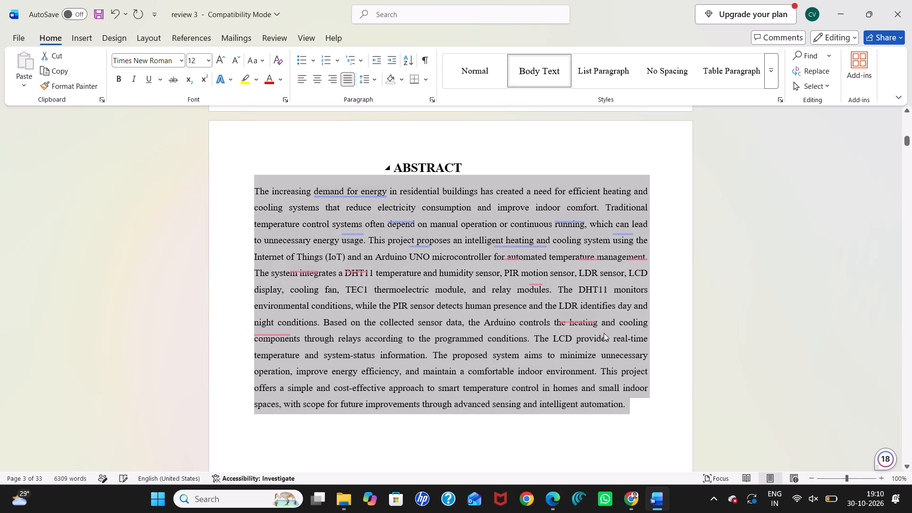
pyautogui.click(611, 343)
# Set the line spacing of the paragraph under 1.1 Background in Chapter 1 to 1.5.
pyautogui.scroll(-3, 611, 343)
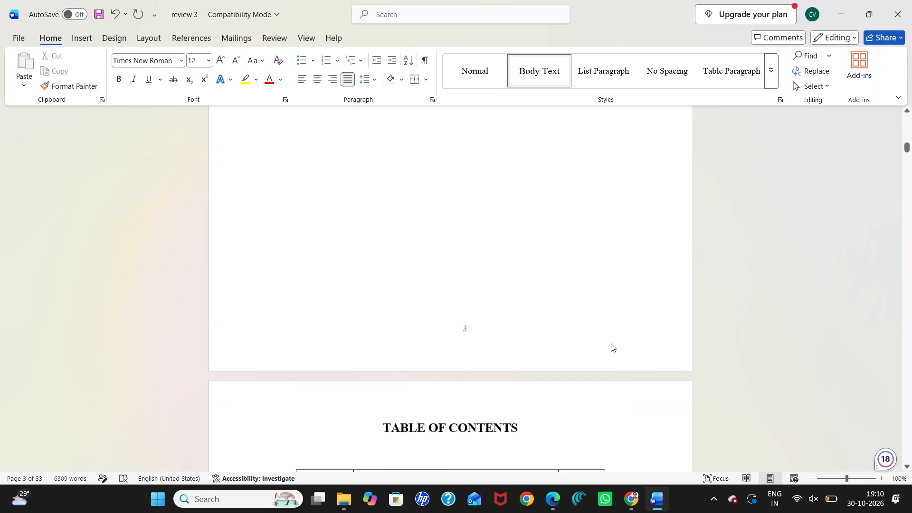
pyautogui.scroll(-6, 611, 343)
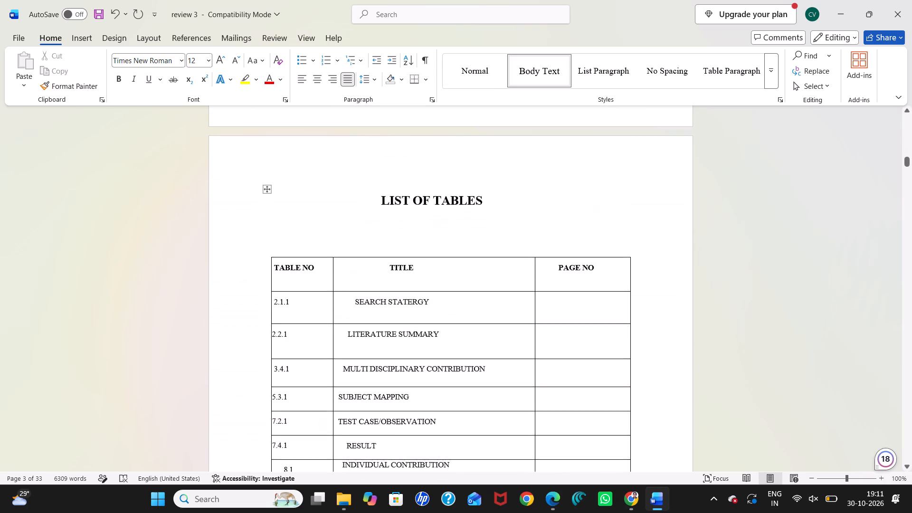
pyautogui.scroll(-6, 611, 343)
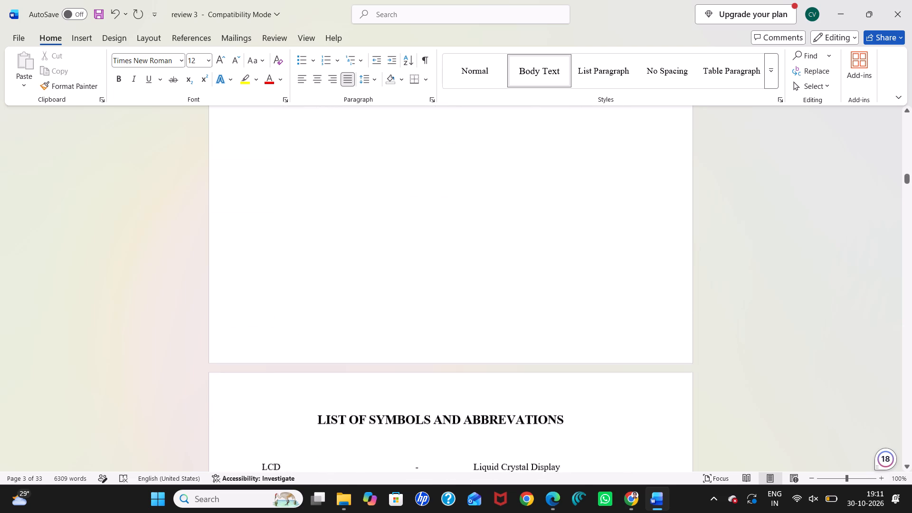
pyautogui.scroll(-8, 611, 343)
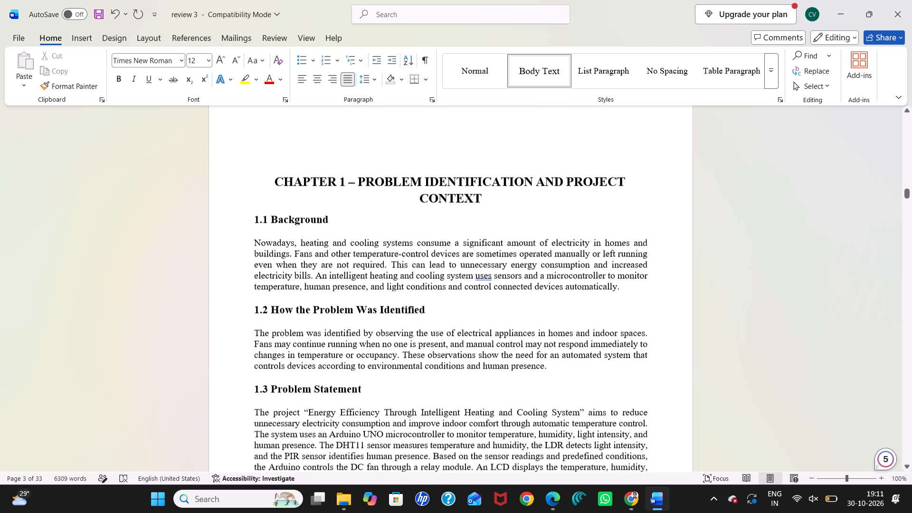
pyautogui.moveTo(630, 283); pyautogui.dragTo(330, 266)
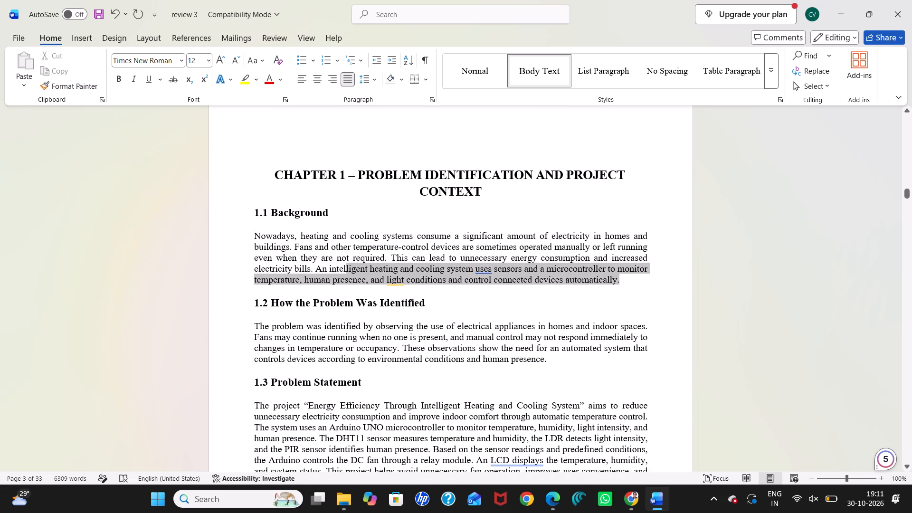
pyautogui.moveTo(330, 266); pyautogui.dragTo(231, 234)
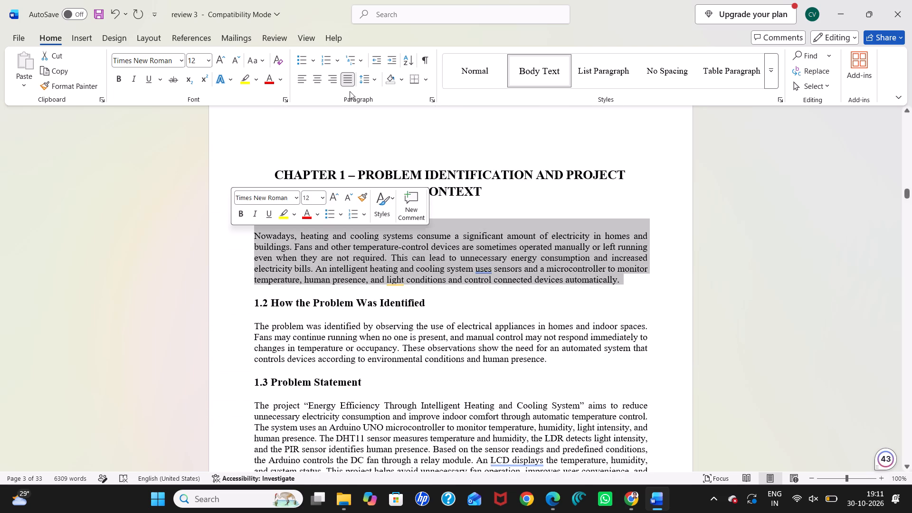
pyautogui.click(370, 78)
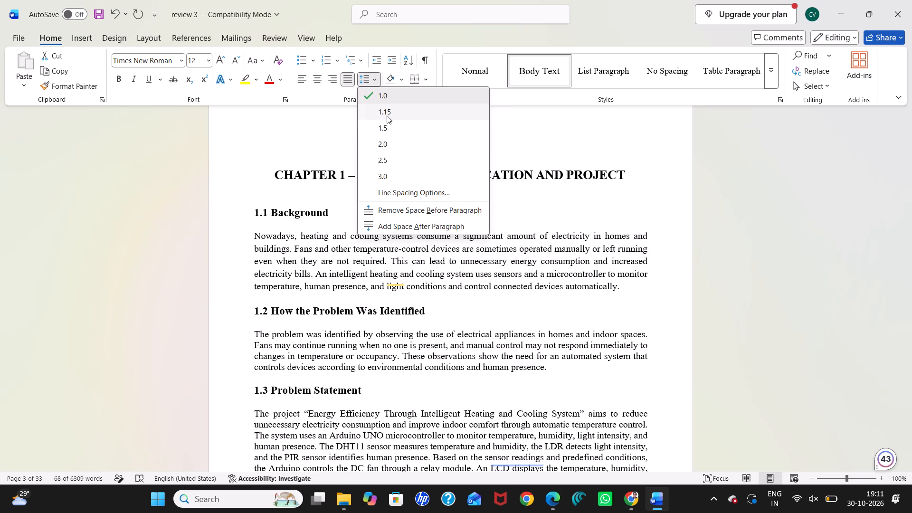
pyautogui.click(388, 130)
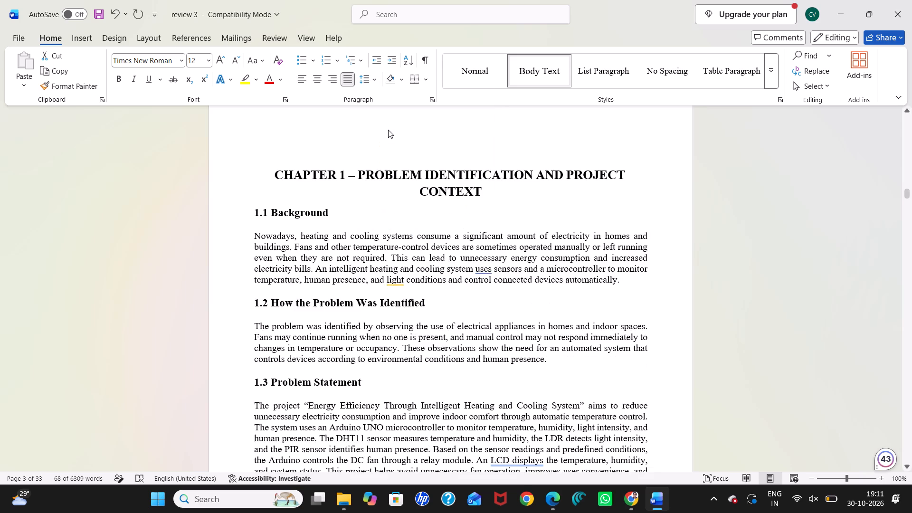
pyautogui.click(475, 312)
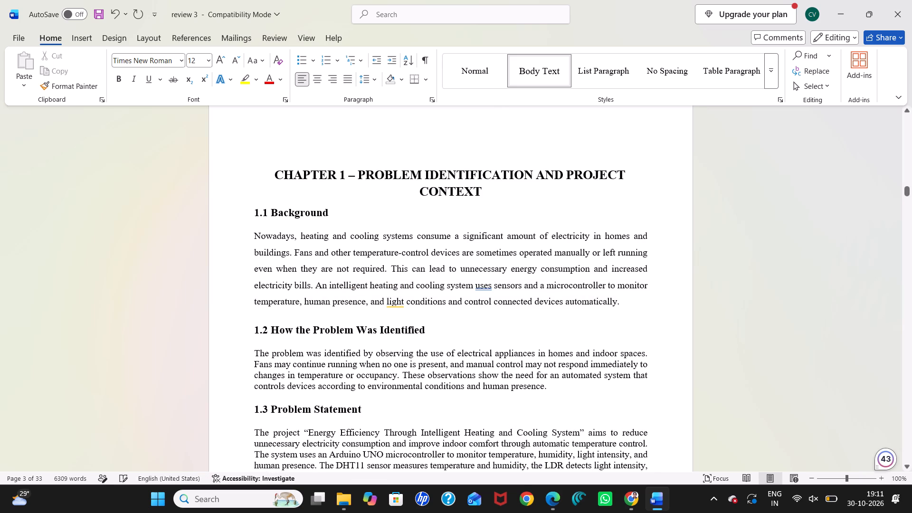
# Go back to the Abstract and check which line spacing its paragraph uses.
pyautogui.scroll(5, 475, 312)
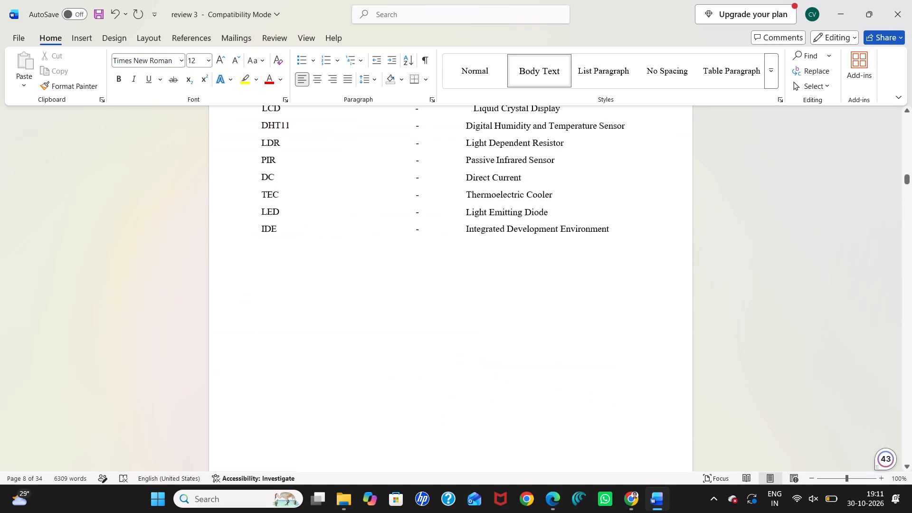
pyautogui.scroll(4, 475, 312)
pyautogui.scroll(-4, 475, 312)
pyautogui.scroll(1, 475, 312)
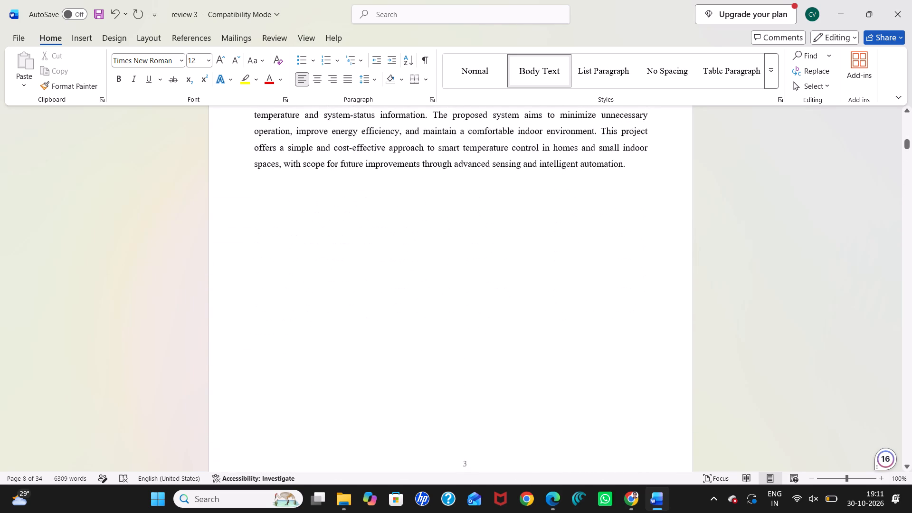
pyautogui.scroll(1, 475, 312)
pyautogui.moveTo(634, 369); pyautogui.dragTo(355, 259)
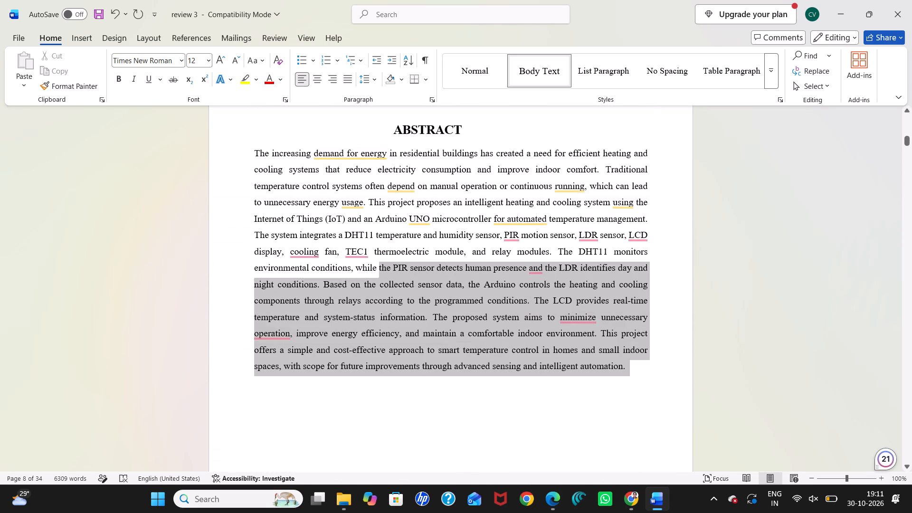
pyautogui.moveTo(355, 259); pyautogui.dragTo(264, 152)
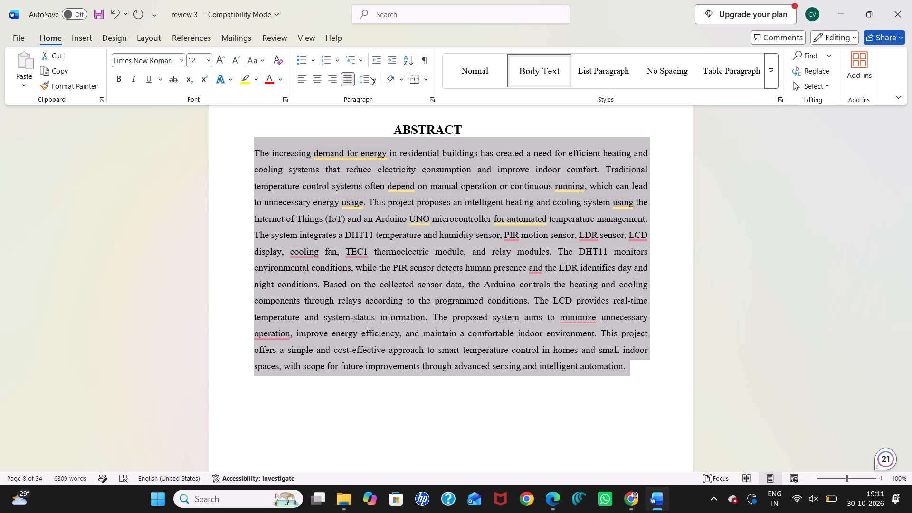
pyautogui.click(370, 76)
pyautogui.click(674, 203)
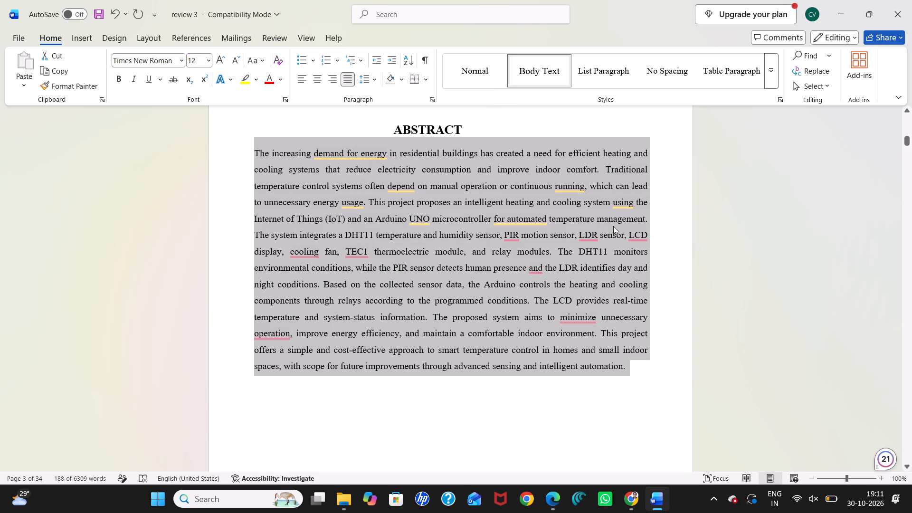
pyautogui.click(613, 226)
# Set the line spacing of the paragraph under 1.2 How the Problem Was Identified to 1.5.
pyautogui.scroll(-7, 613, 226)
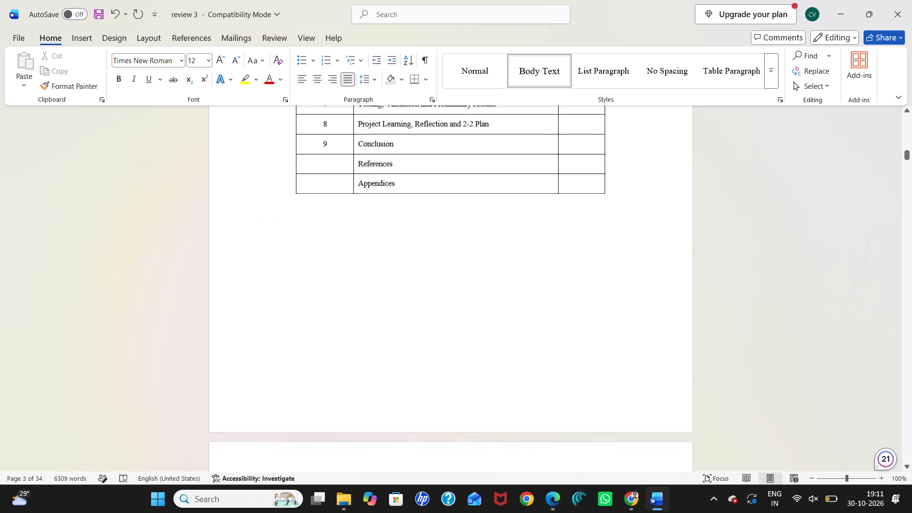
pyautogui.scroll(-7, 613, 226)
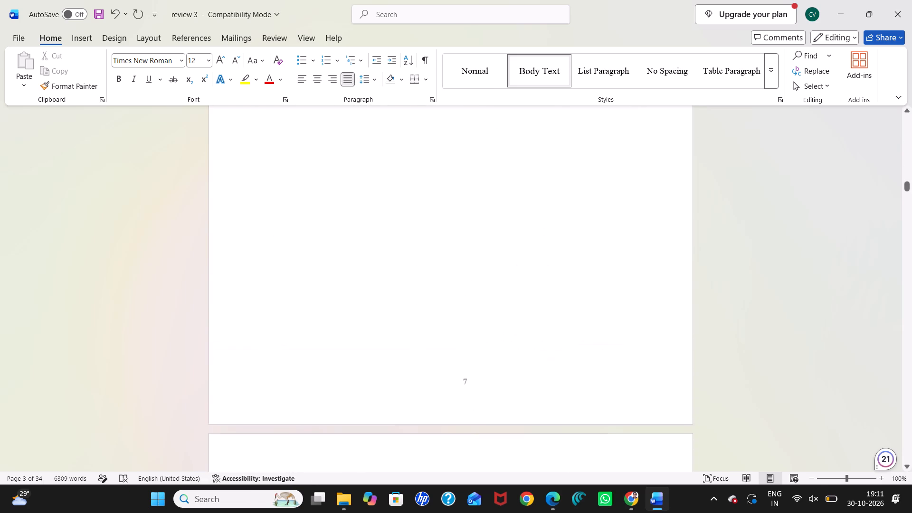
pyautogui.scroll(-4, 613, 226)
pyautogui.scroll(1, 613, 226)
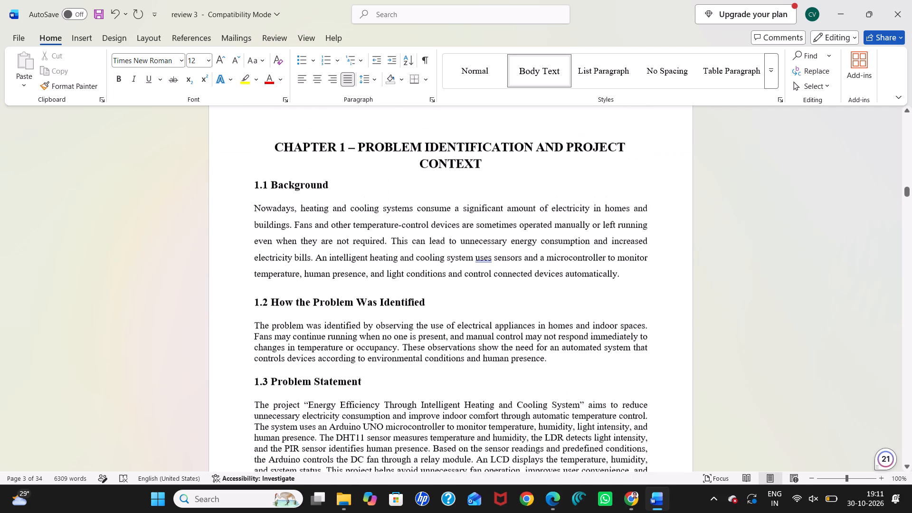
pyautogui.moveTo(553, 370); pyautogui.dragTo(477, 378)
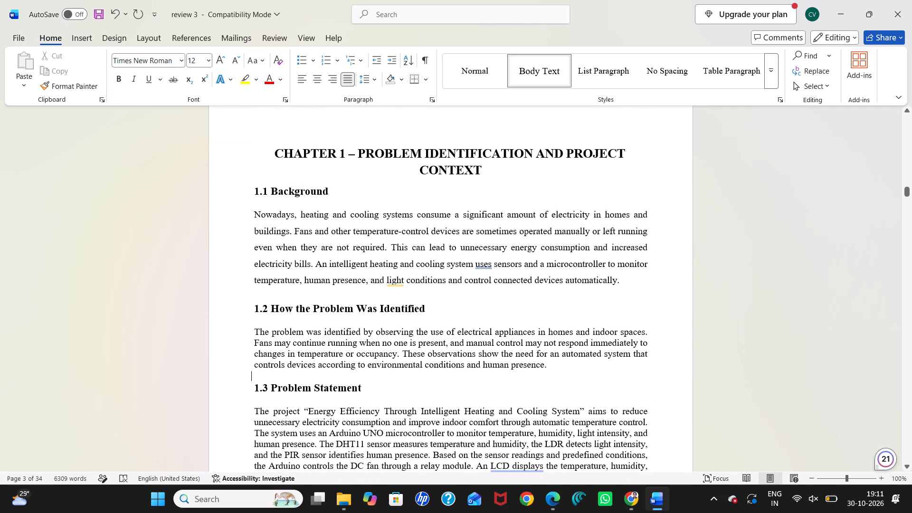
pyautogui.moveTo(477, 378); pyautogui.dragTo(244, 326)
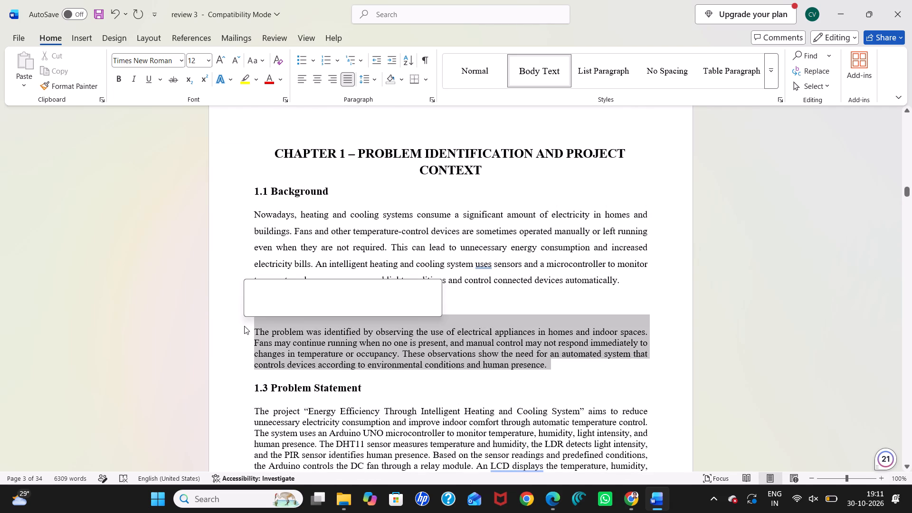
pyautogui.click(372, 76)
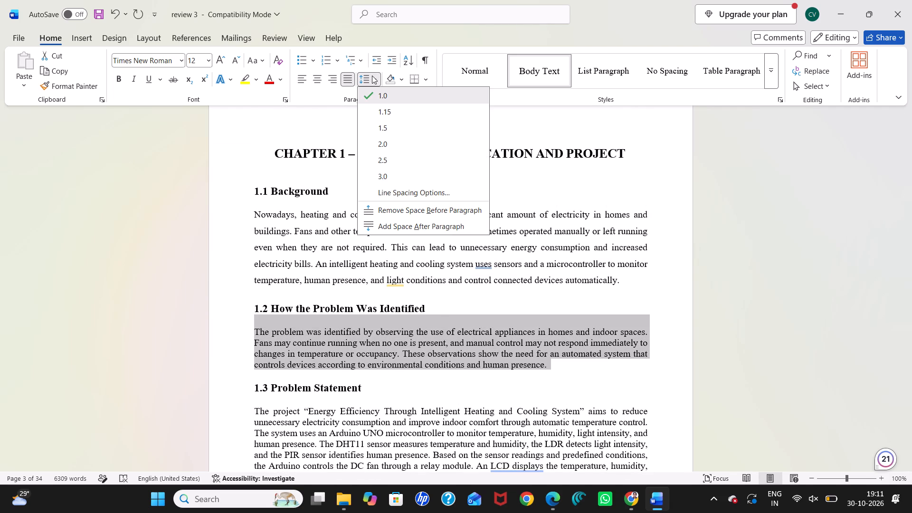
pyautogui.click(388, 124)
pyautogui.click(521, 390)
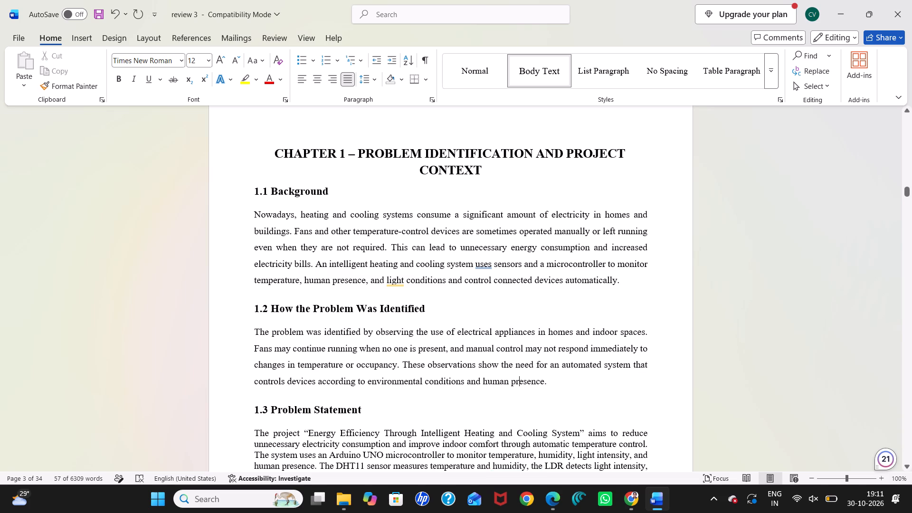
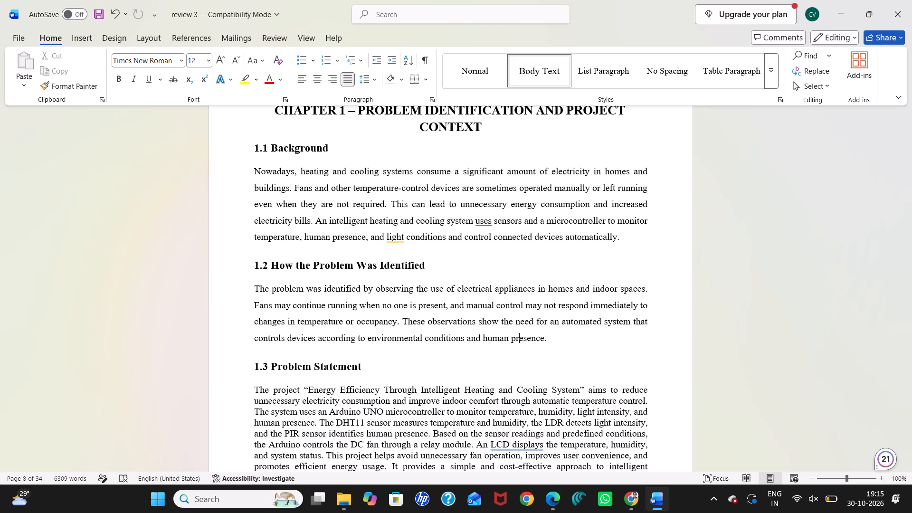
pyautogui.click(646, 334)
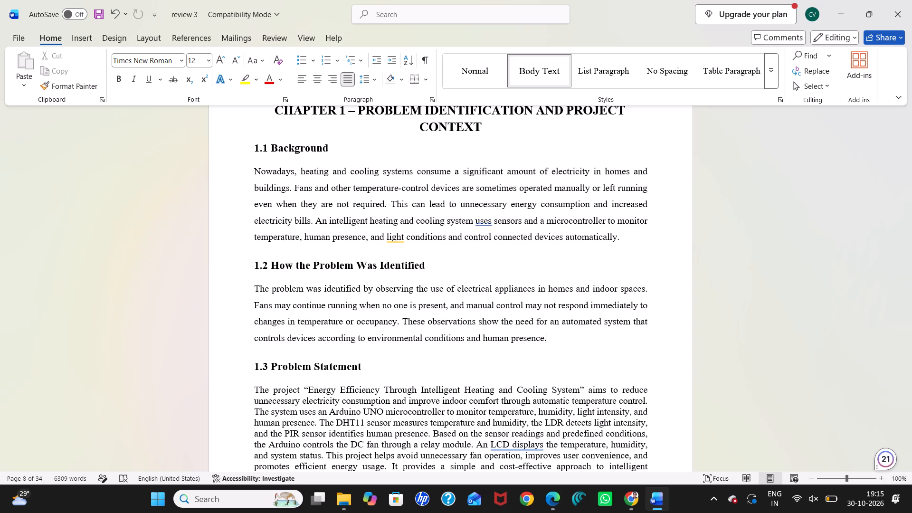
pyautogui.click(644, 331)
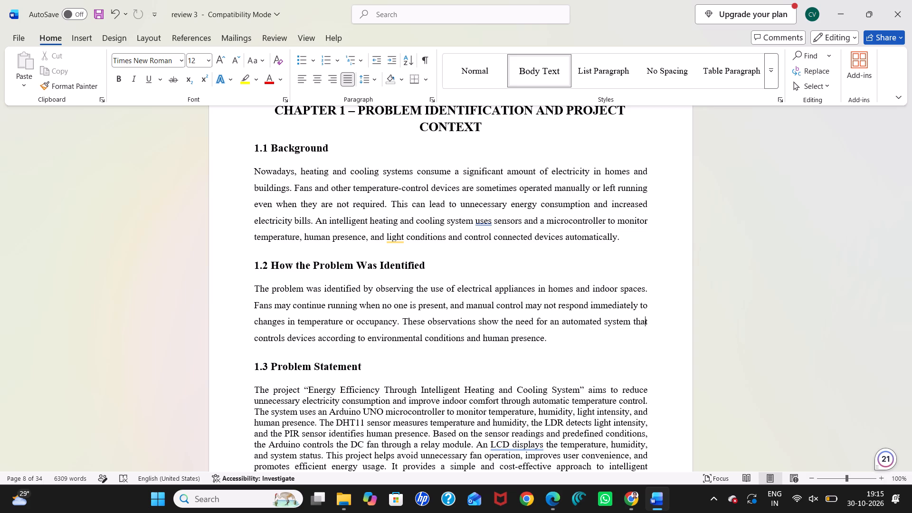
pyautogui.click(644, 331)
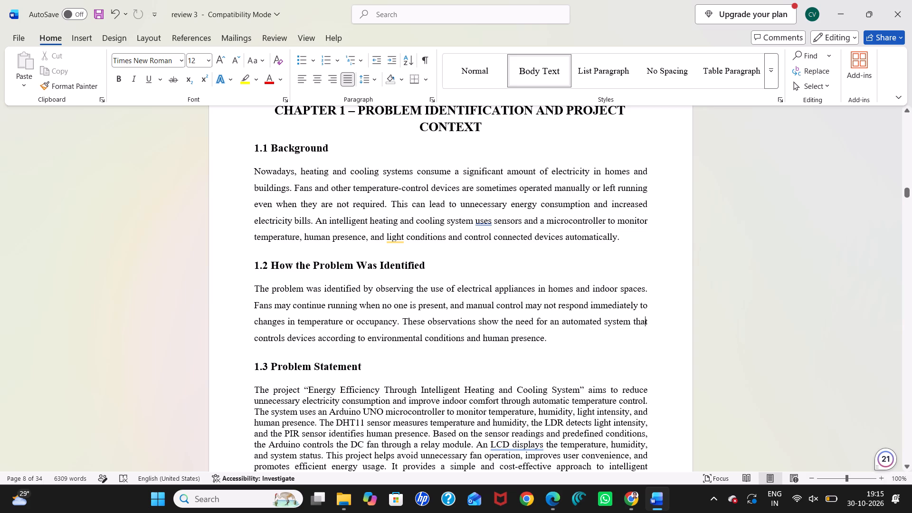
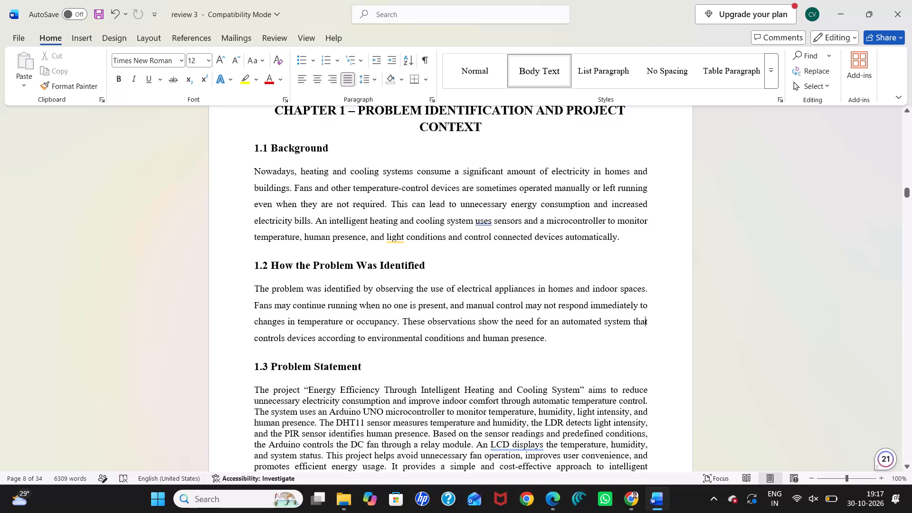
# Set the line spacing of the body paragraph under 1.2 How the Problem Was Identified to 1.15.
pyautogui.moveTo(562, 337); pyautogui.dragTo(323, 312)
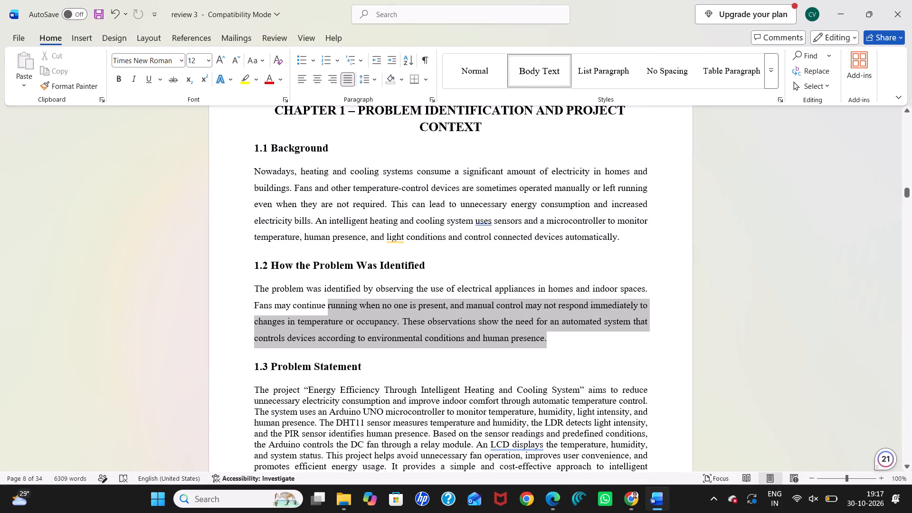
pyautogui.moveTo(323, 312); pyautogui.dragTo(262, 289)
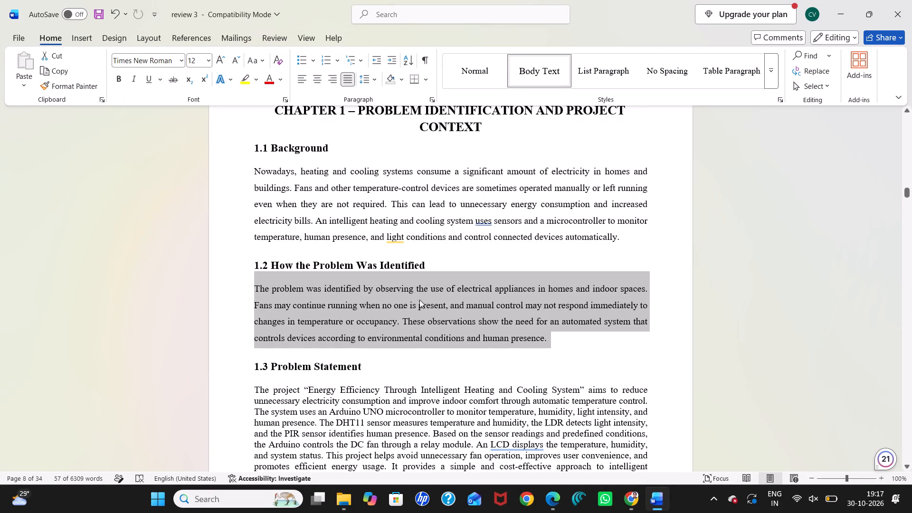
pyautogui.click(373, 77)
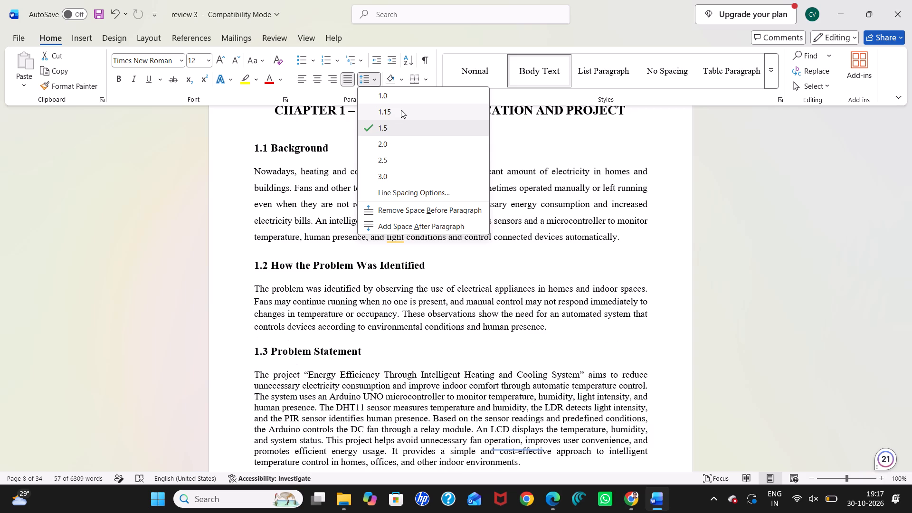
pyautogui.click(401, 110)
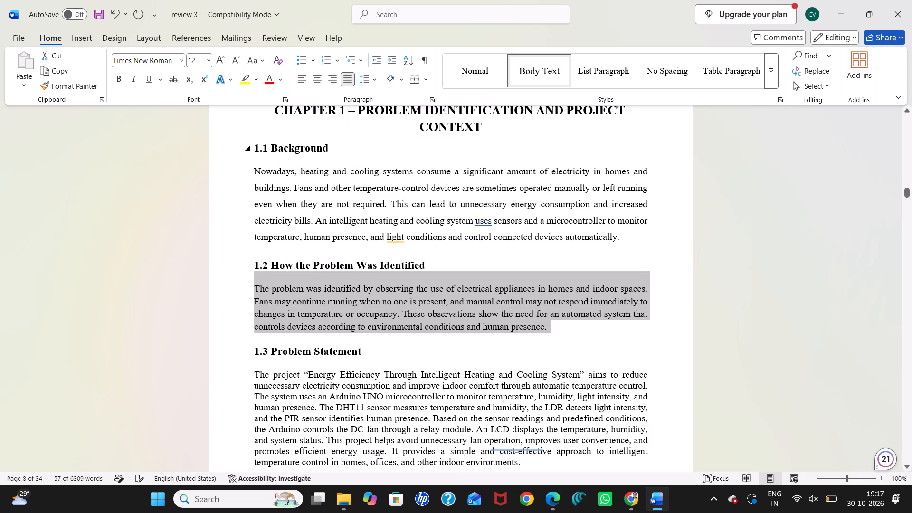
pyautogui.click(438, 303)
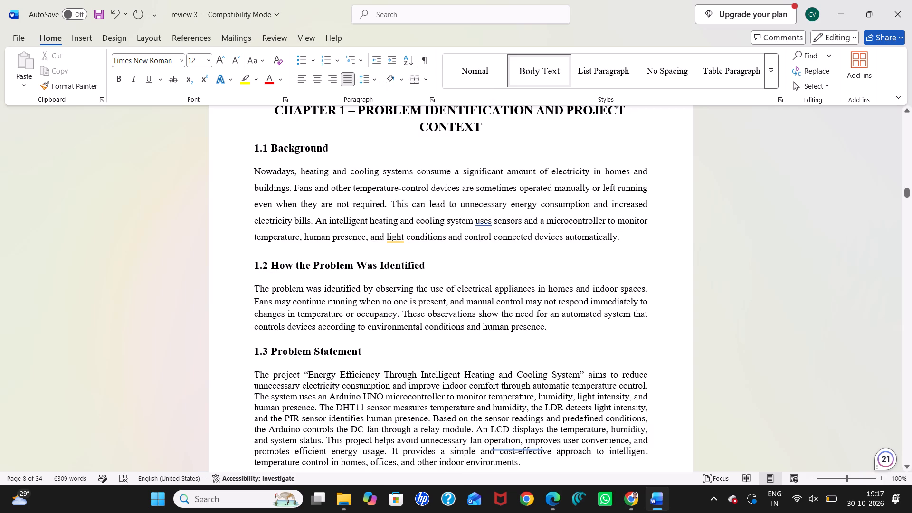
# Open the line spacing options for the whole body paragraph under 1.1 Background.
pyautogui.moveTo(636, 243); pyautogui.dragTo(212, 180)
pyautogui.hscroll(-1, 332, 223)
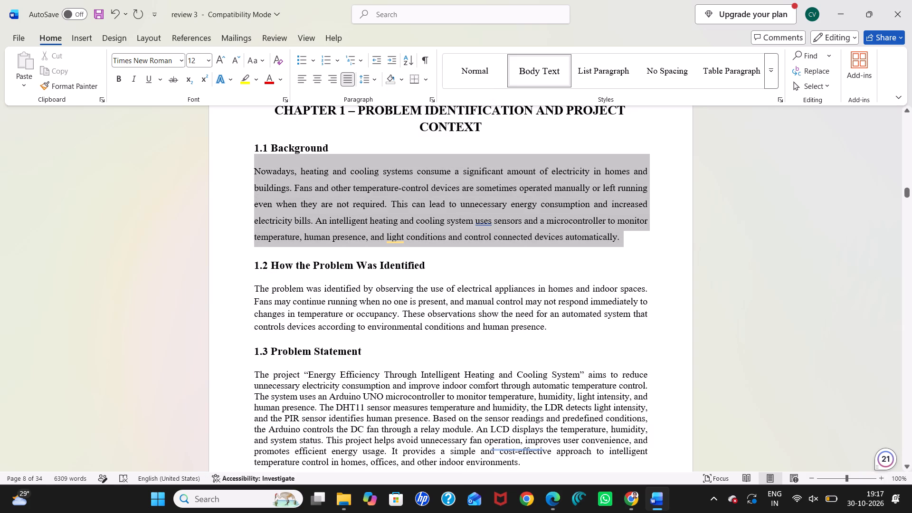
pyautogui.moveTo(212, 180); pyautogui.dragTo(204, 184)
pyautogui.click(317, 229)
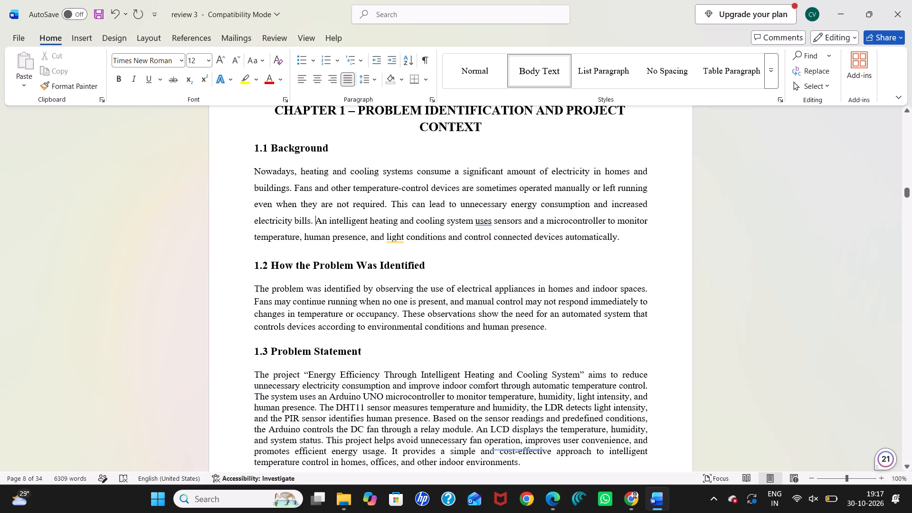
pyautogui.moveTo(624, 234); pyautogui.dragTo(281, 171)
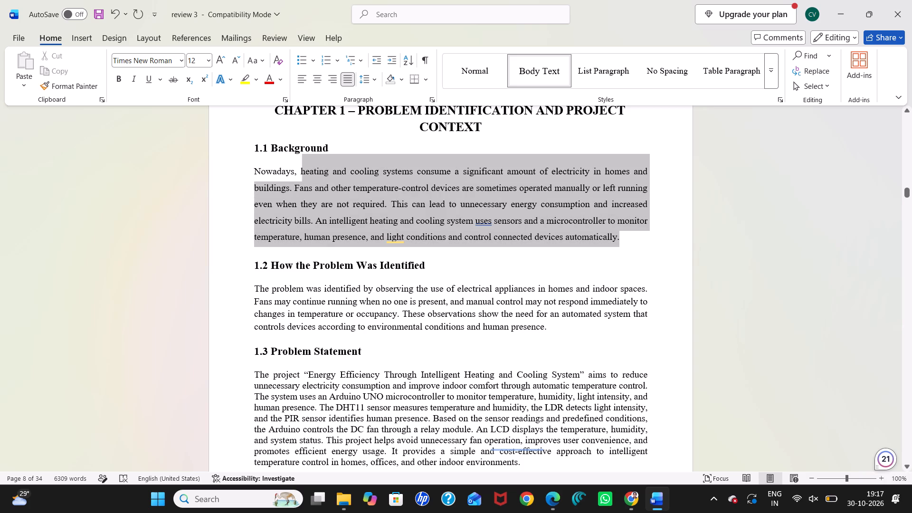
pyautogui.moveTo(281, 171); pyautogui.dragTo(260, 171)
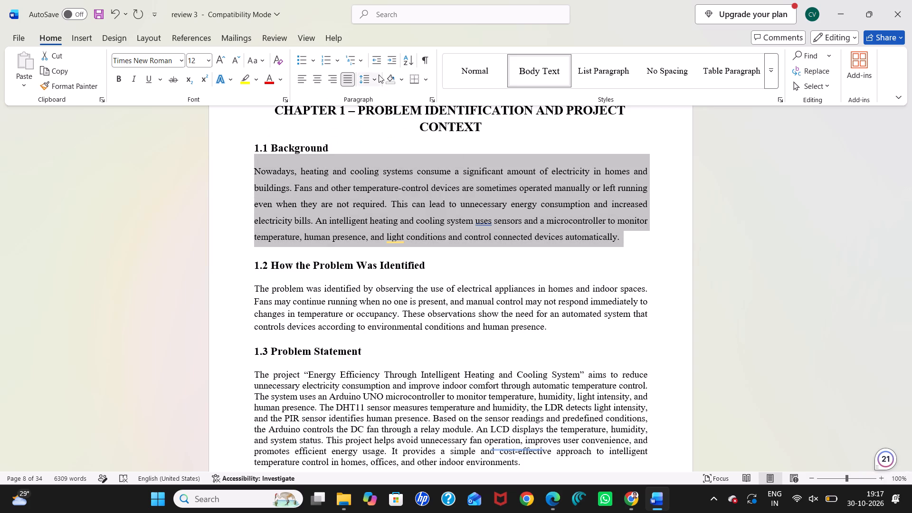
pyautogui.click(379, 74)
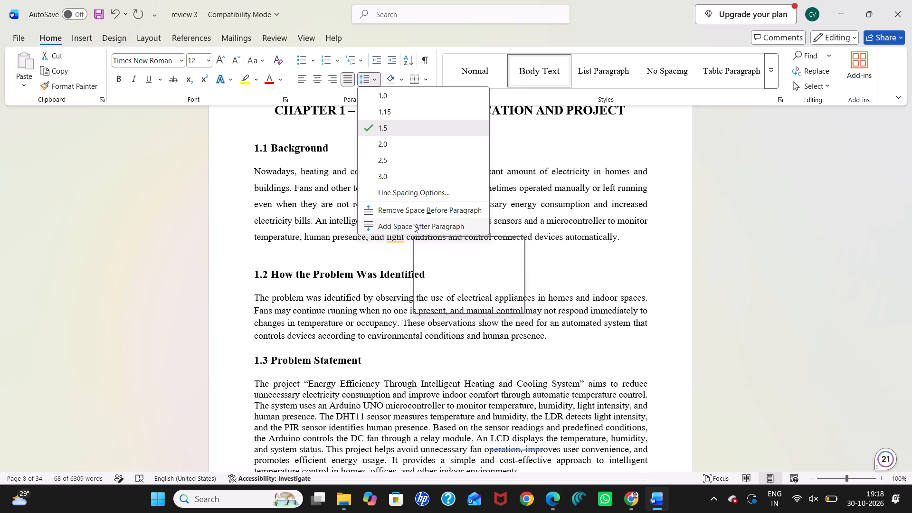
pyautogui.click(398, 188)
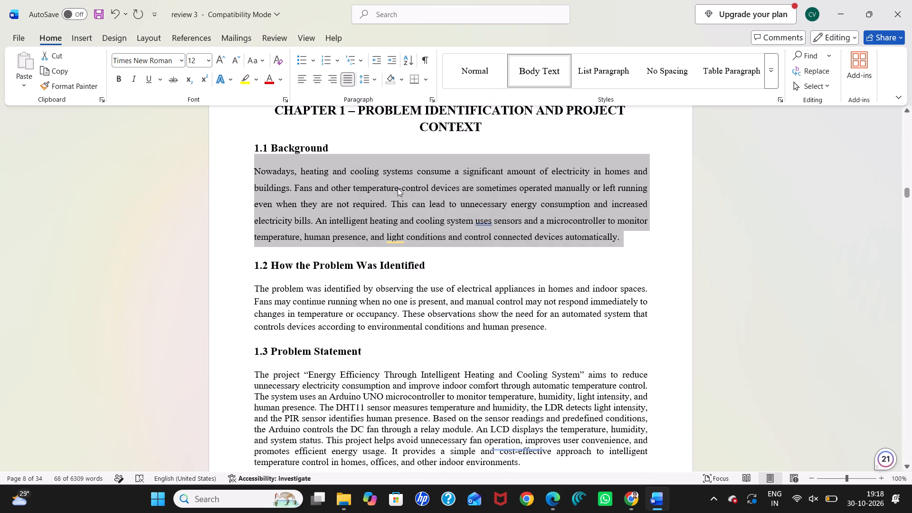
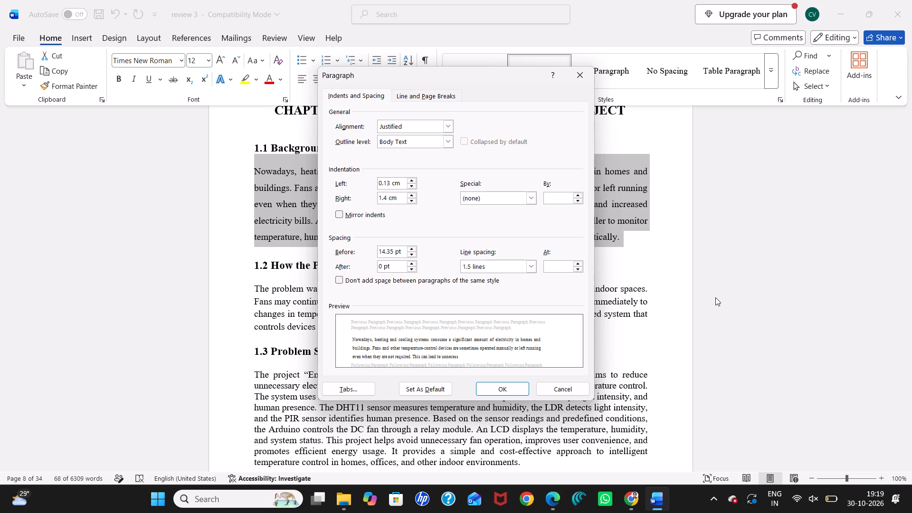
# Set the paragraph spacing of the 1.1 Background body text to 6 pt before and 12 pt after.
pyautogui.click(413, 254)
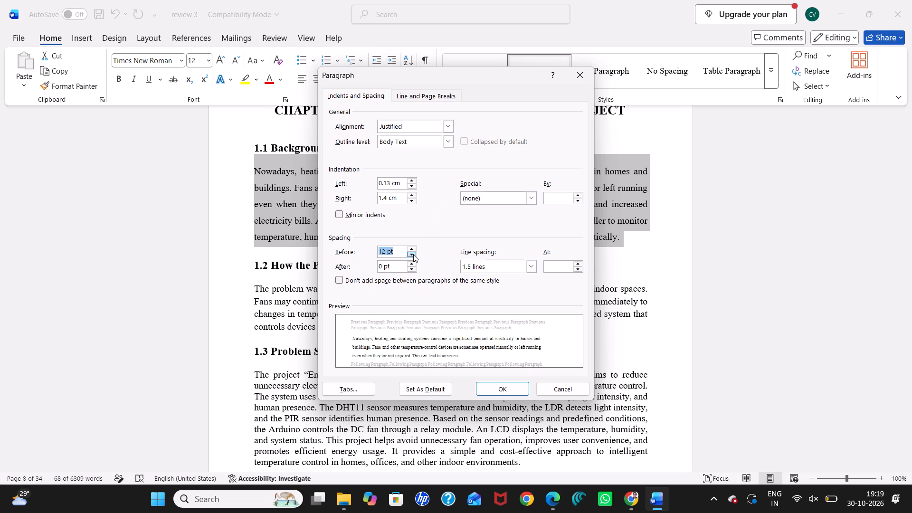
pyautogui.click(412, 247)
pyautogui.tripleClick(412, 247)
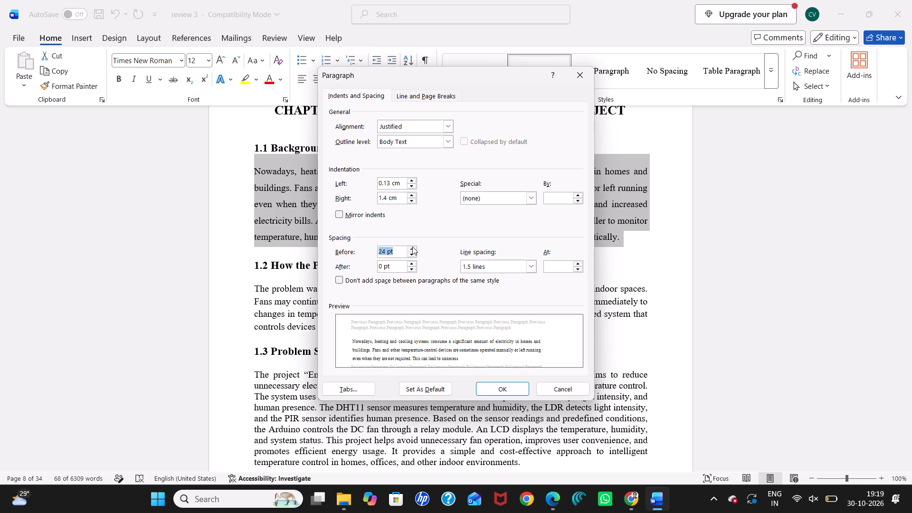
pyautogui.tripleClick(410, 253)
pyautogui.tripleClick(410, 253)
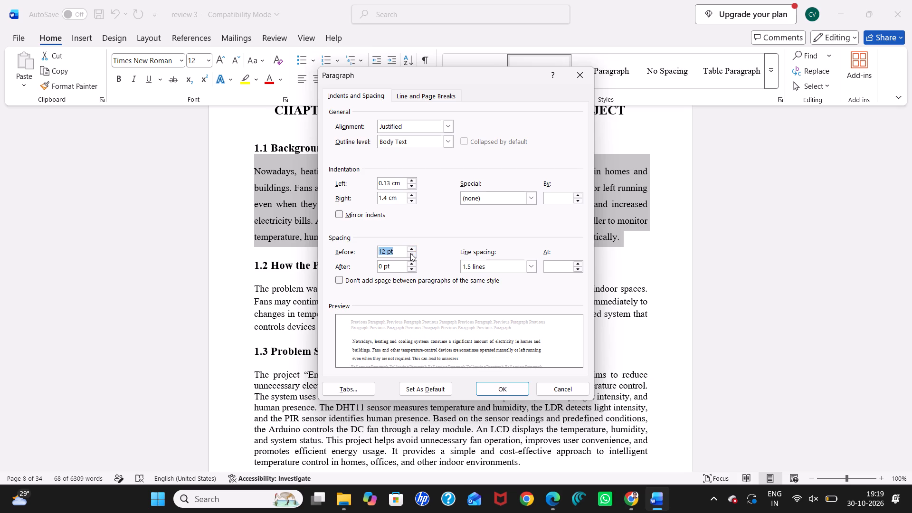
pyautogui.tripleClick(410, 253)
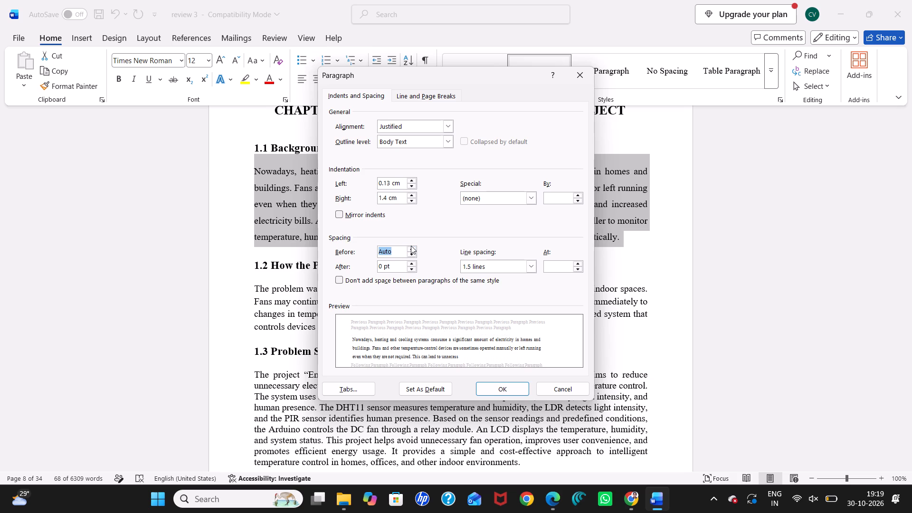
pyautogui.click(411, 246)
pyautogui.tripleClick(411, 247)
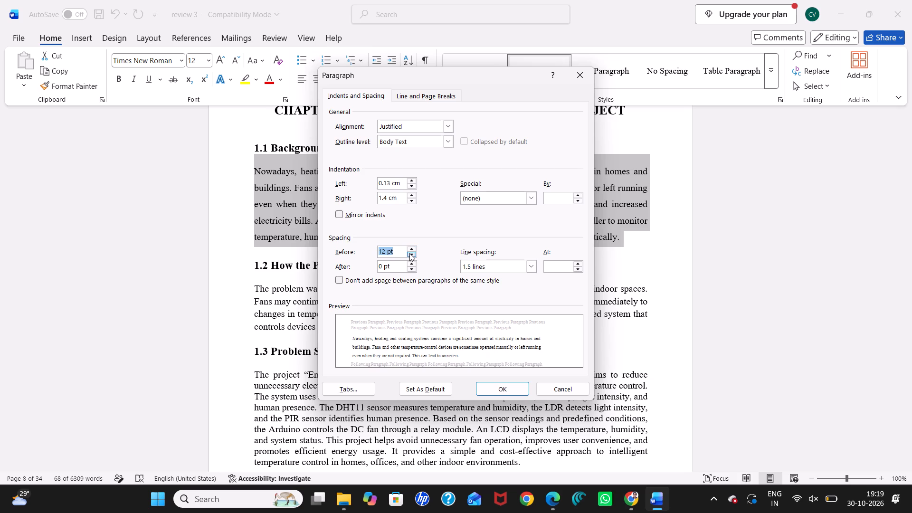
pyautogui.click(409, 254)
pyautogui.tripleClick(411, 265)
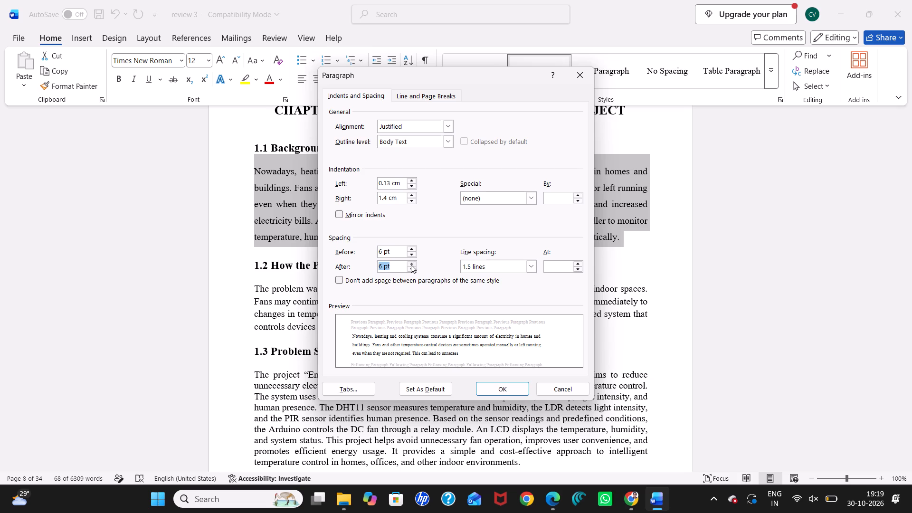
pyautogui.click(411, 265)
pyautogui.click(410, 271)
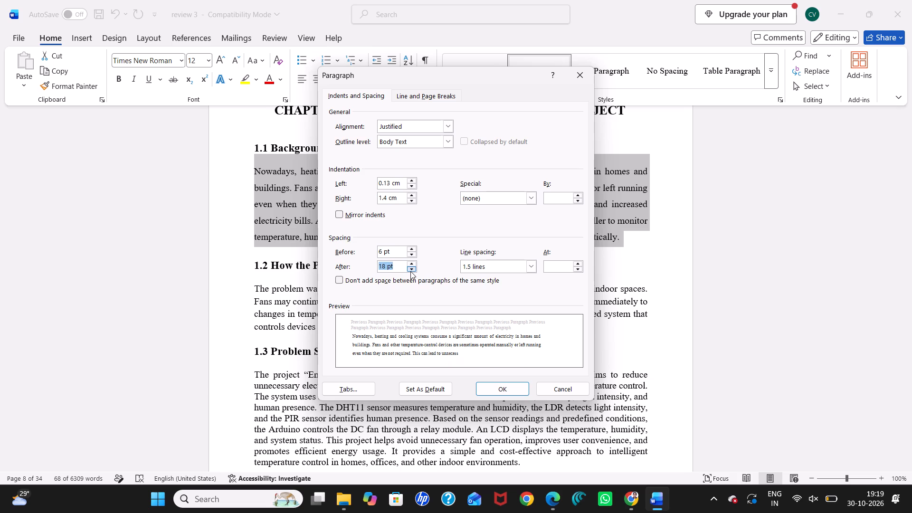
pyautogui.click(410, 271)
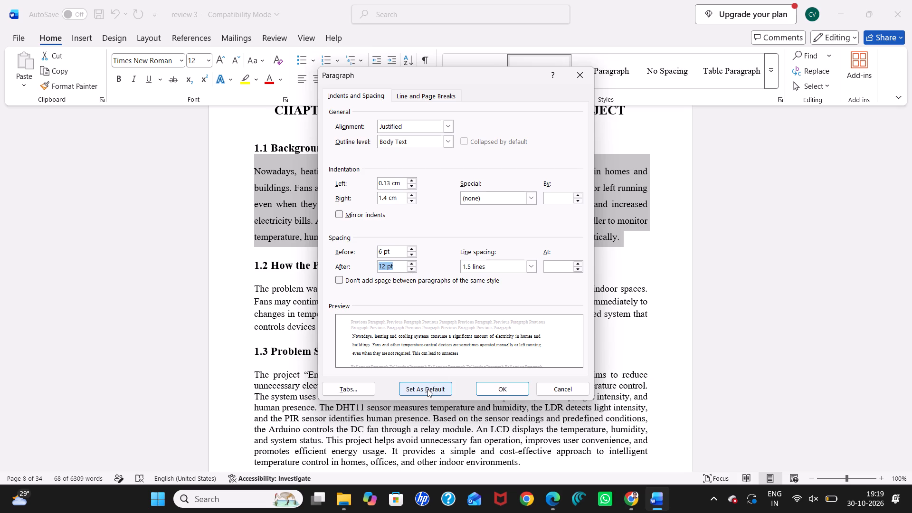
pyautogui.click(518, 294)
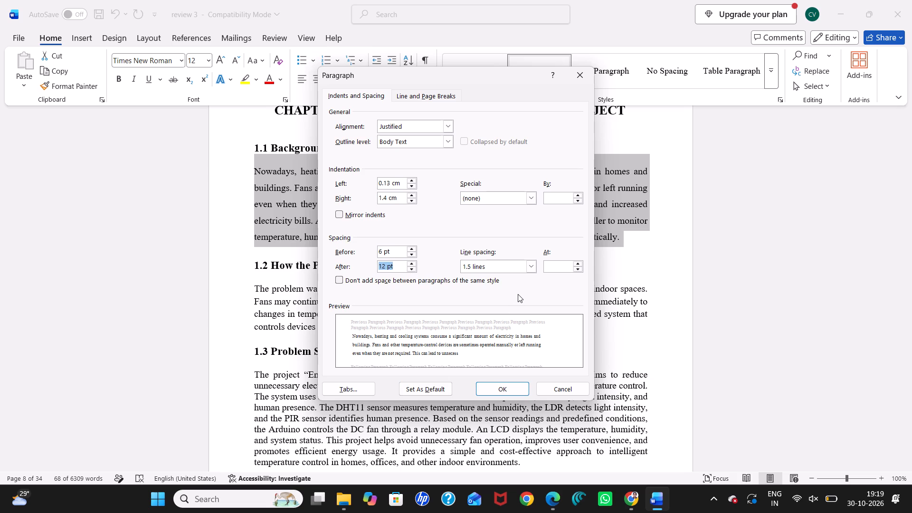
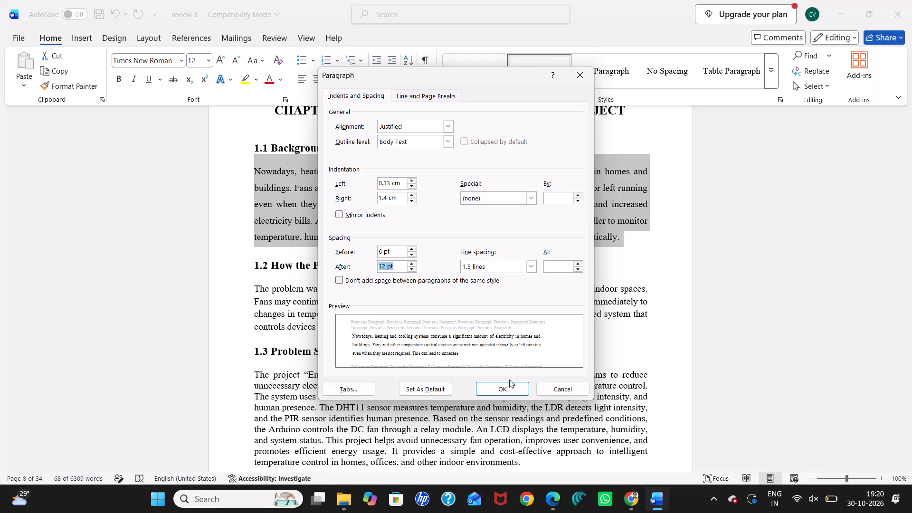
# Apply the 6 pt before and 12 pt after paragraph spacing to the 1.1 Background body text.
pyautogui.click(509, 392)
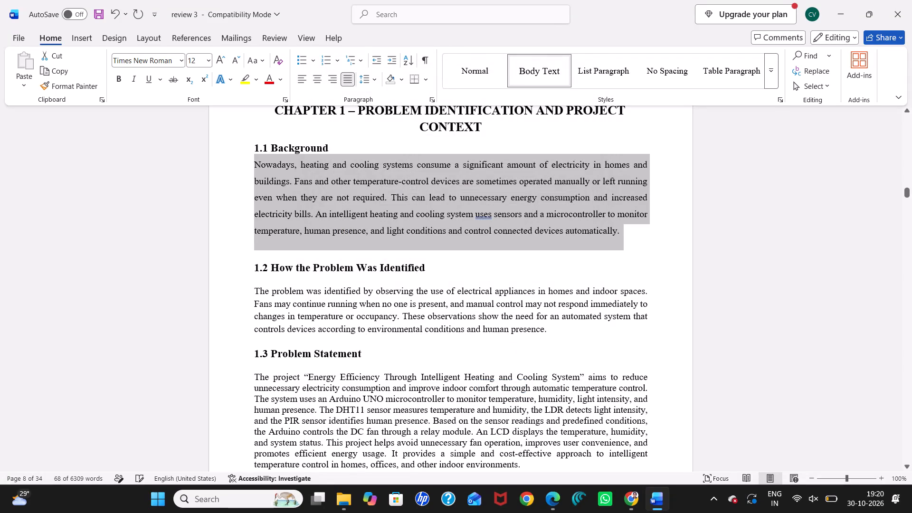
pyautogui.click(698, 314)
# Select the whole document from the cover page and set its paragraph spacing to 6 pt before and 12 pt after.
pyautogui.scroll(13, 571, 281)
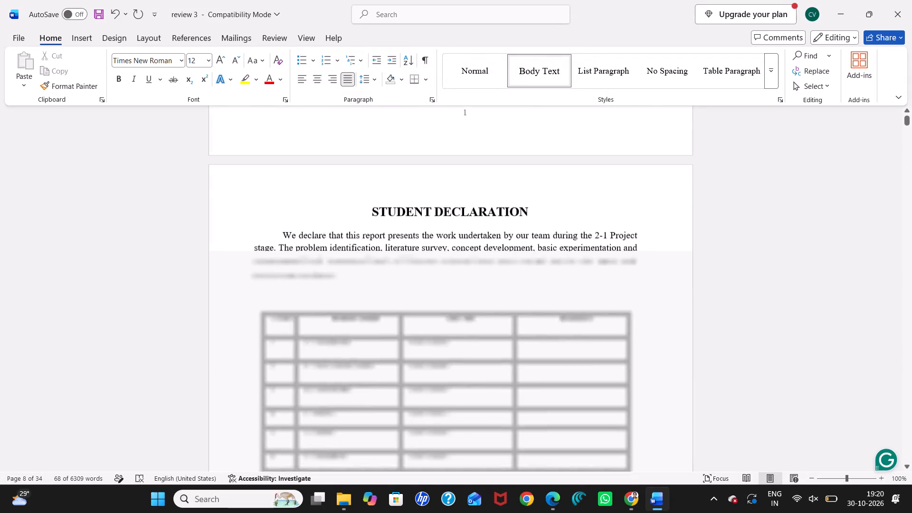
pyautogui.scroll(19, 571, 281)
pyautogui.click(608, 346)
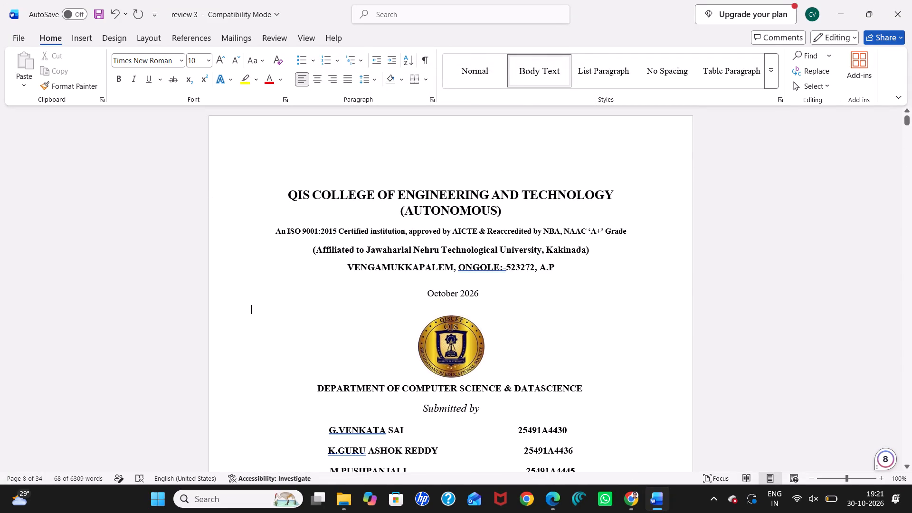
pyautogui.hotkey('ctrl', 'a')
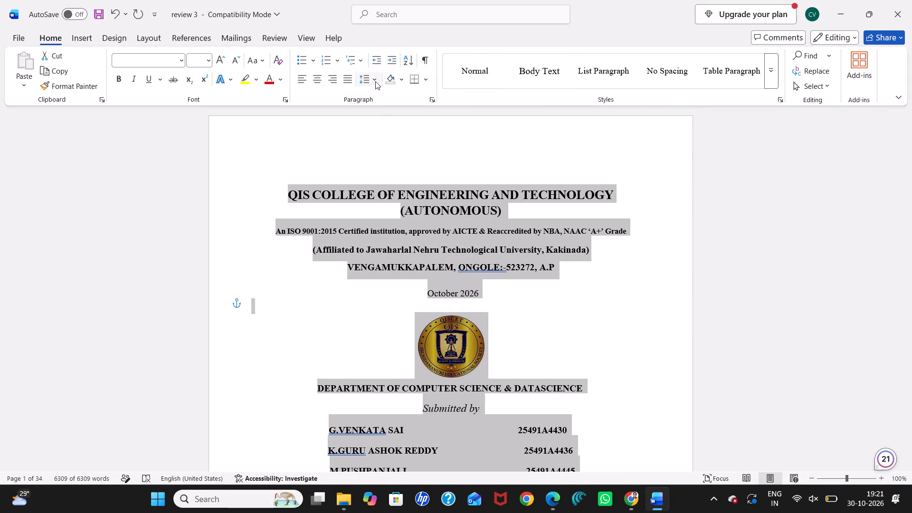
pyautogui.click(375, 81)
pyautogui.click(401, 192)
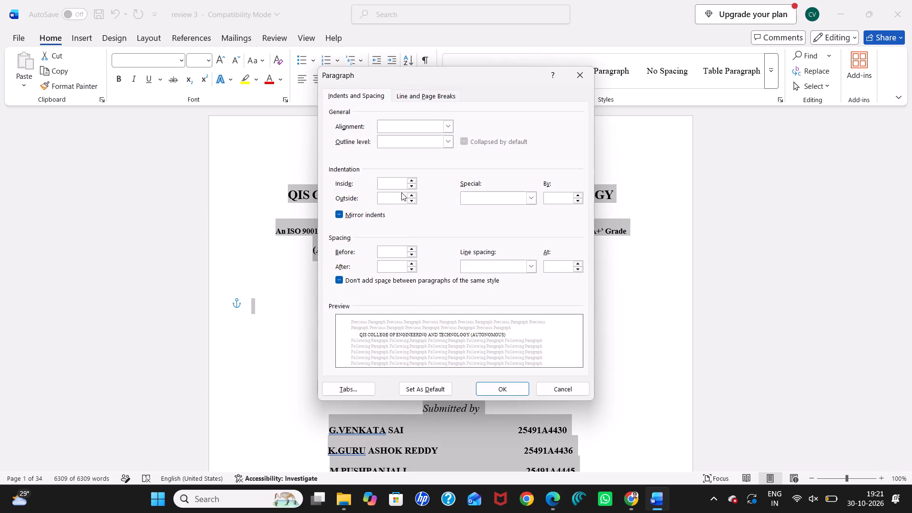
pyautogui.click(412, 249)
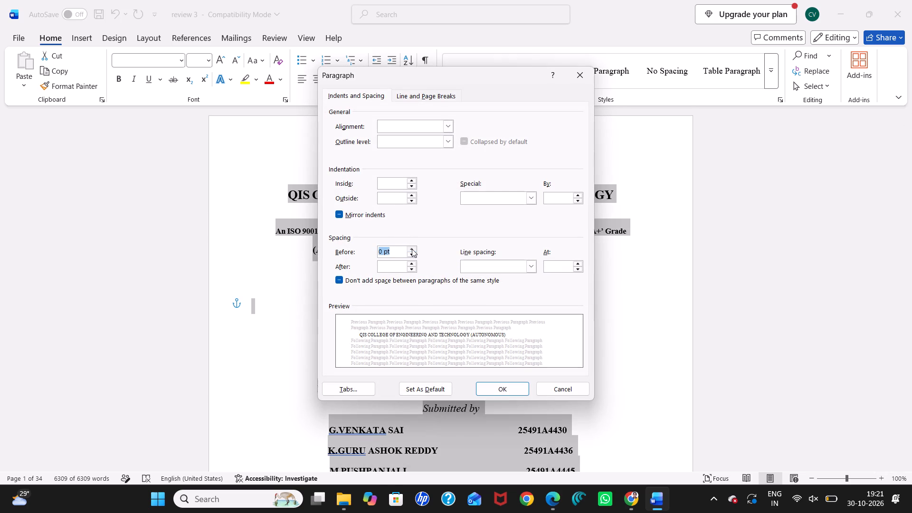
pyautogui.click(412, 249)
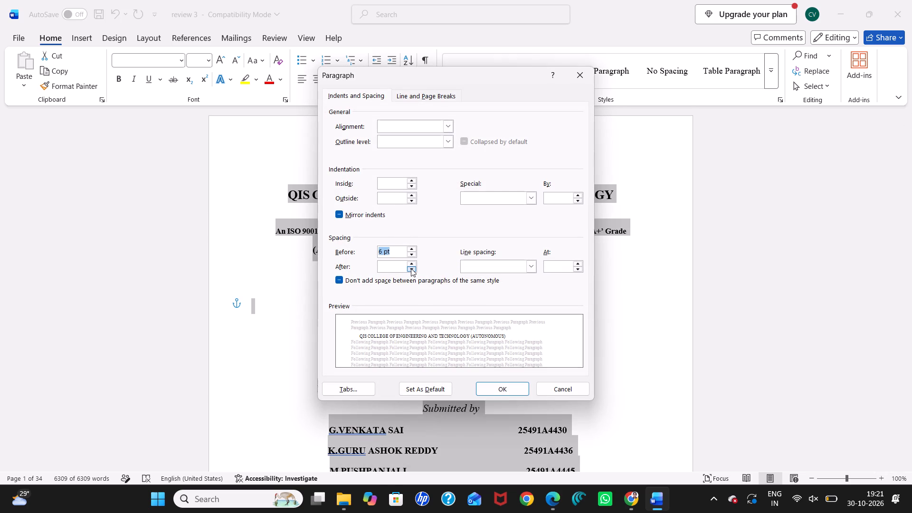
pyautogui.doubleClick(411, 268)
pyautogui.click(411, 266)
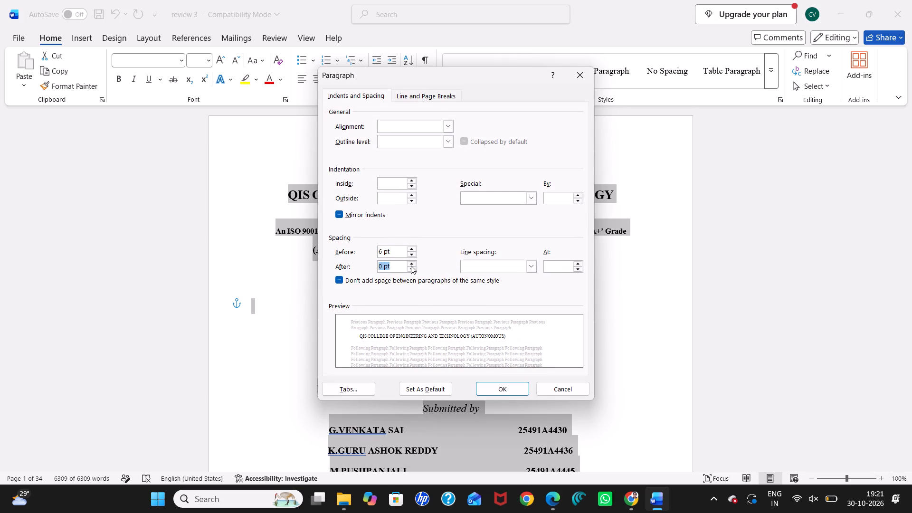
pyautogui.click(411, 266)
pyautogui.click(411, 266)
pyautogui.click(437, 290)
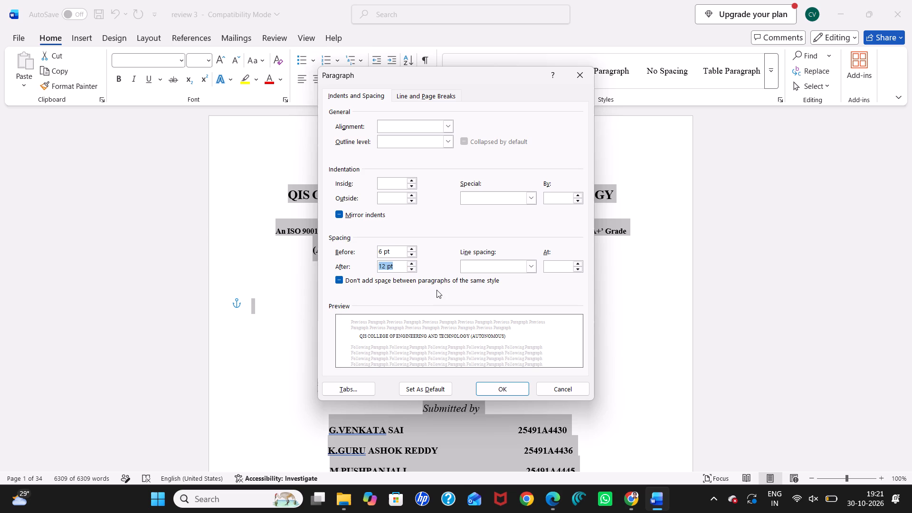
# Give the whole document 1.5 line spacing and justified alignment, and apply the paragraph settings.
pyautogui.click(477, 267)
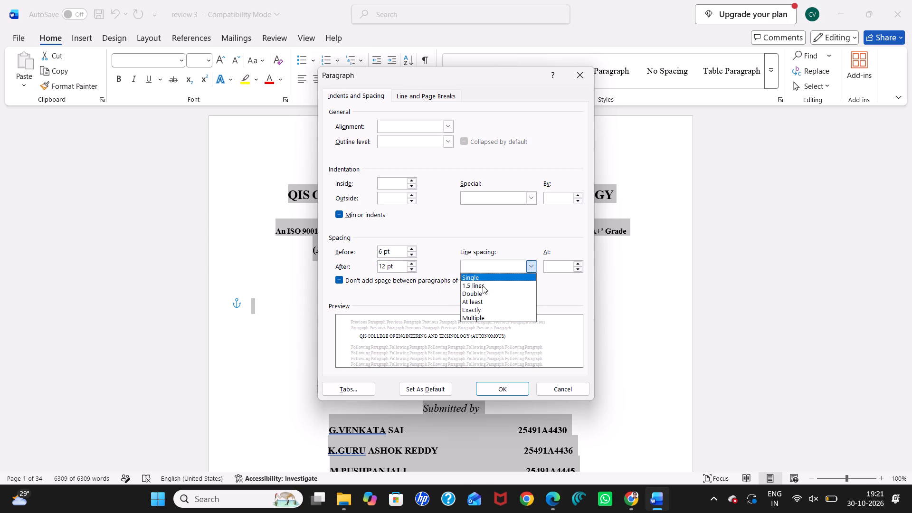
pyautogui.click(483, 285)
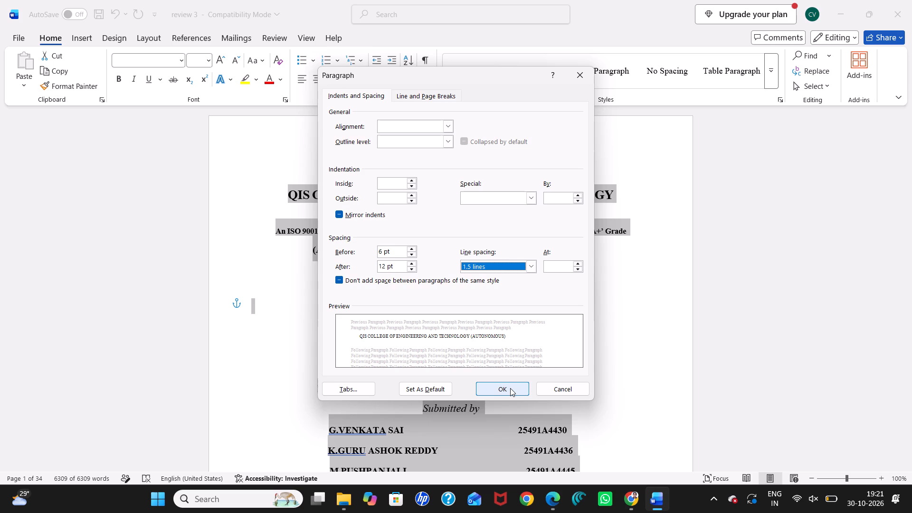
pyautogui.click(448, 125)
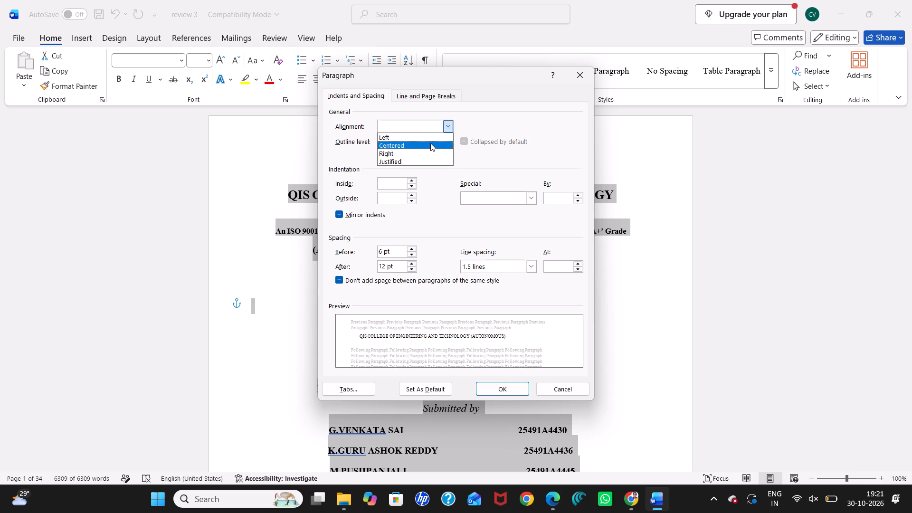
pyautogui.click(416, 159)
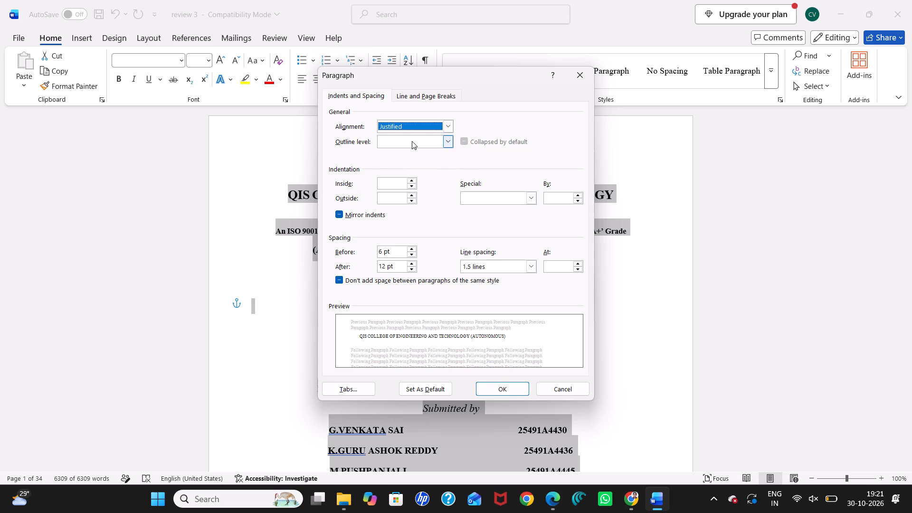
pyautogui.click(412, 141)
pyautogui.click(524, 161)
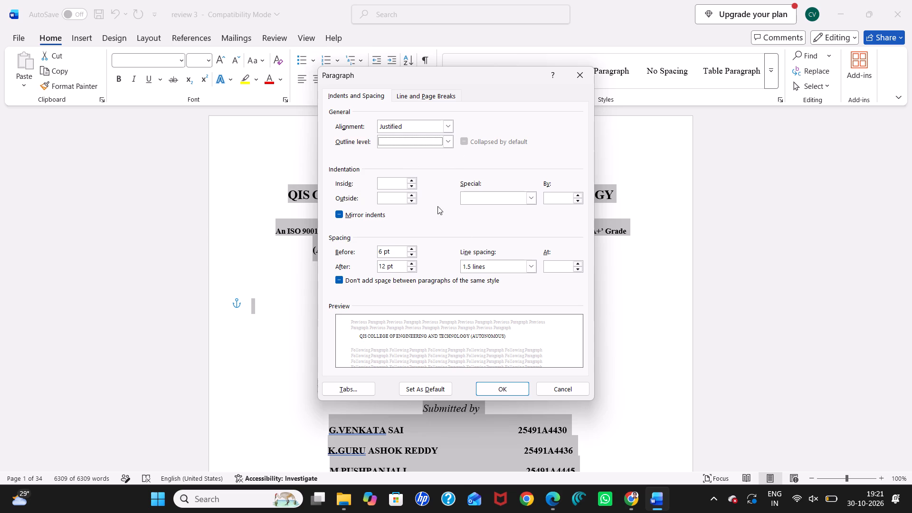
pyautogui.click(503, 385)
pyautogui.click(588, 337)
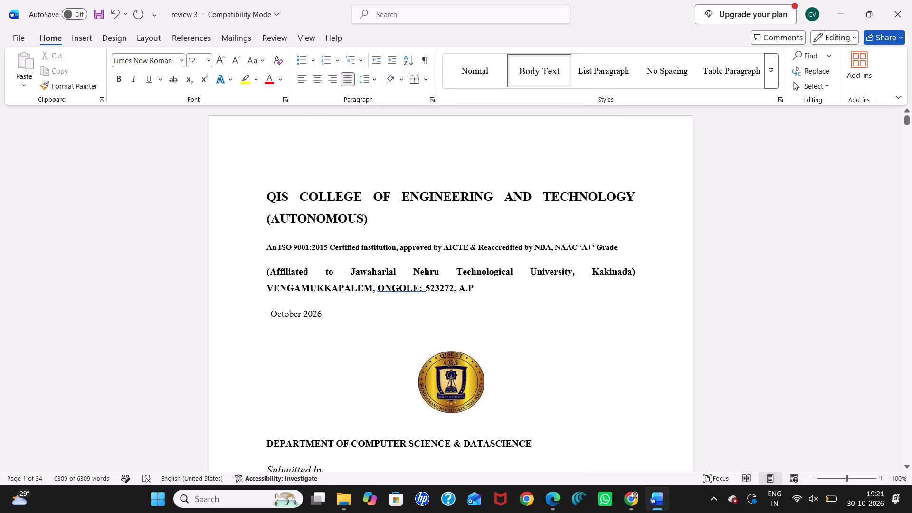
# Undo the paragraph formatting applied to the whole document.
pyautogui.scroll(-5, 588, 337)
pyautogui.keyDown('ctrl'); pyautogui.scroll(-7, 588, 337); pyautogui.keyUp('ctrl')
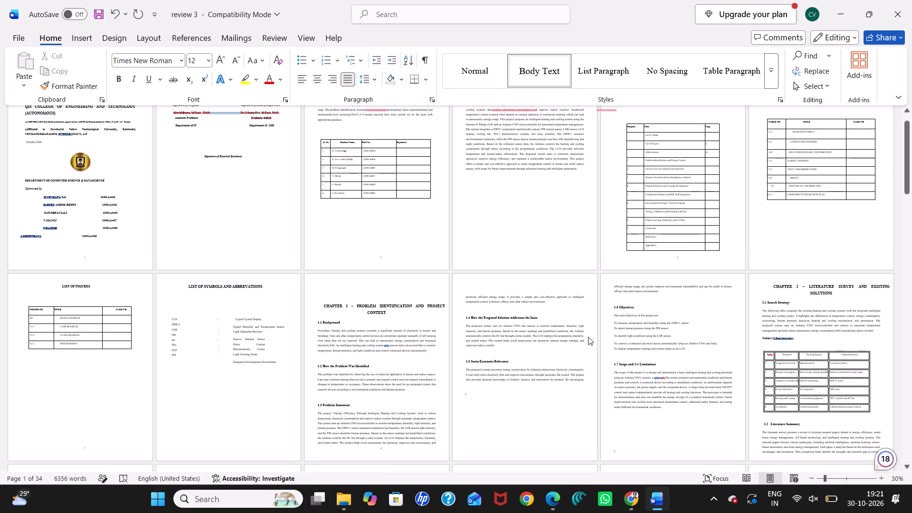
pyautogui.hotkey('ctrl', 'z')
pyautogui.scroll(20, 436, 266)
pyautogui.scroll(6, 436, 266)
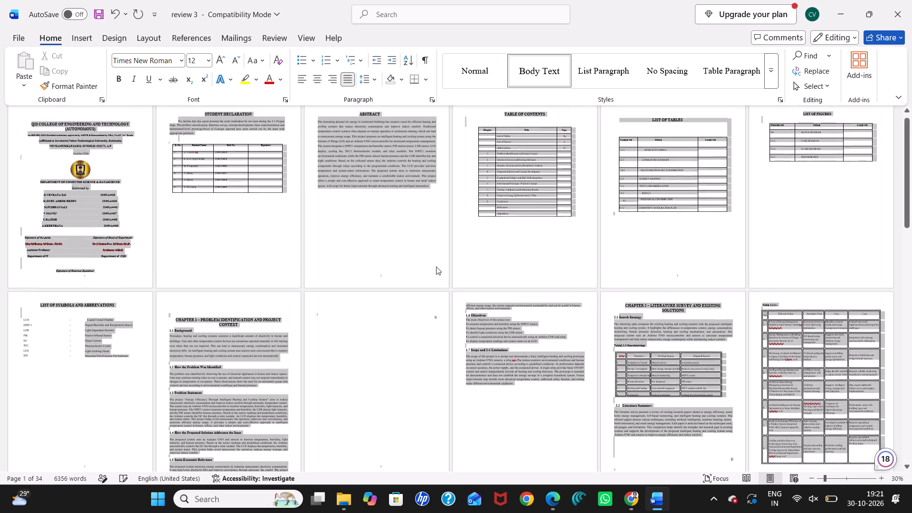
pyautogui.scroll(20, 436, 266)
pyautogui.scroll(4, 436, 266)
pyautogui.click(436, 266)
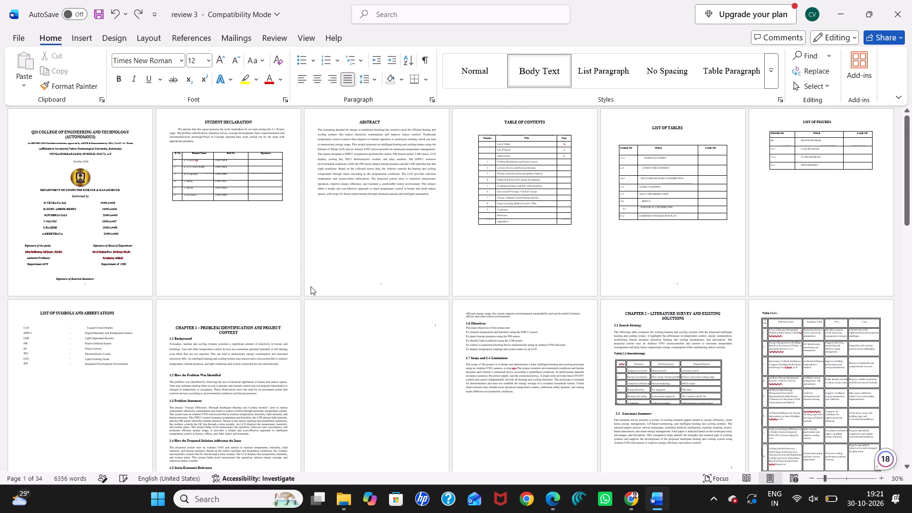
# Select everything from the STUDENT DECLARATION heading to the document's end and set paragraph spacing to 6 pt before and 12 pt after.
pyautogui.scroll(-1, 311, 286)
pyautogui.keyDown('ctrl'); pyautogui.scroll(2, 311, 286); pyautogui.keyUp('ctrl')
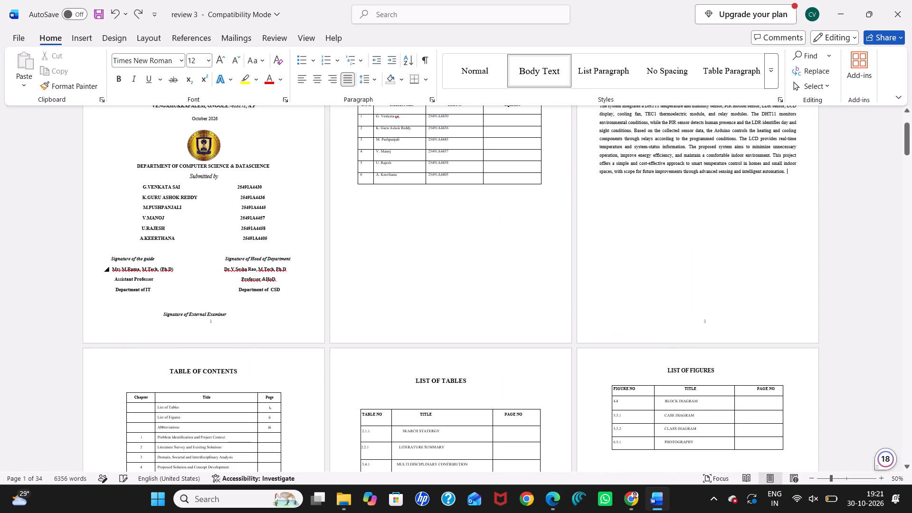
pyautogui.keyDown('ctrl'); pyautogui.scroll(3, 311, 286); pyautogui.keyUp('ctrl')
pyautogui.rightClick(311, 286)
pyautogui.scroll(-1, 311, 286)
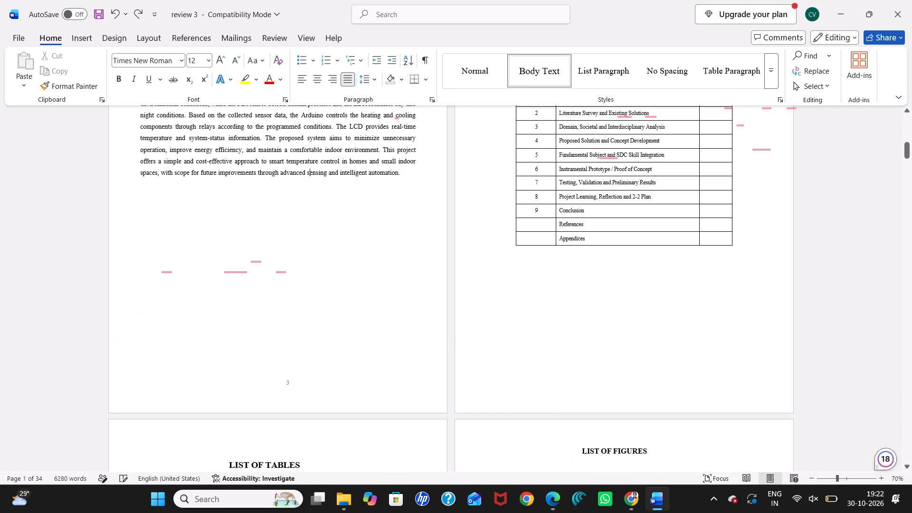
pyautogui.scroll(-1, 311, 286)
pyautogui.click(257, 251)
pyautogui.scroll(8, 257, 251)
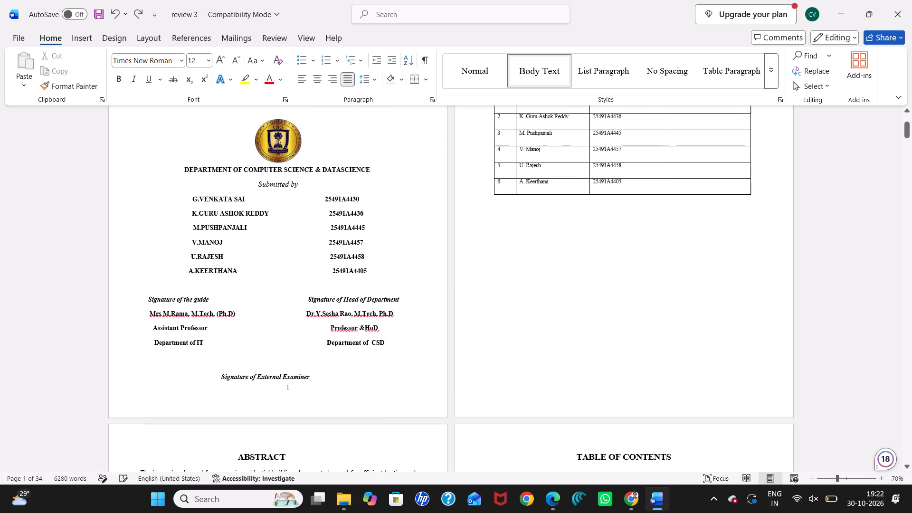
pyautogui.scroll(7, 257, 251)
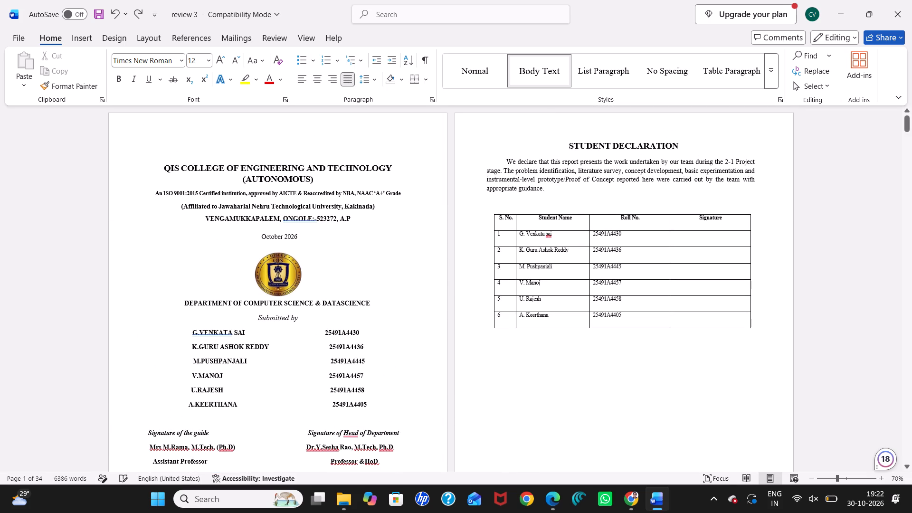
pyautogui.moveTo(556, 145); pyautogui.dragTo(715, 512)
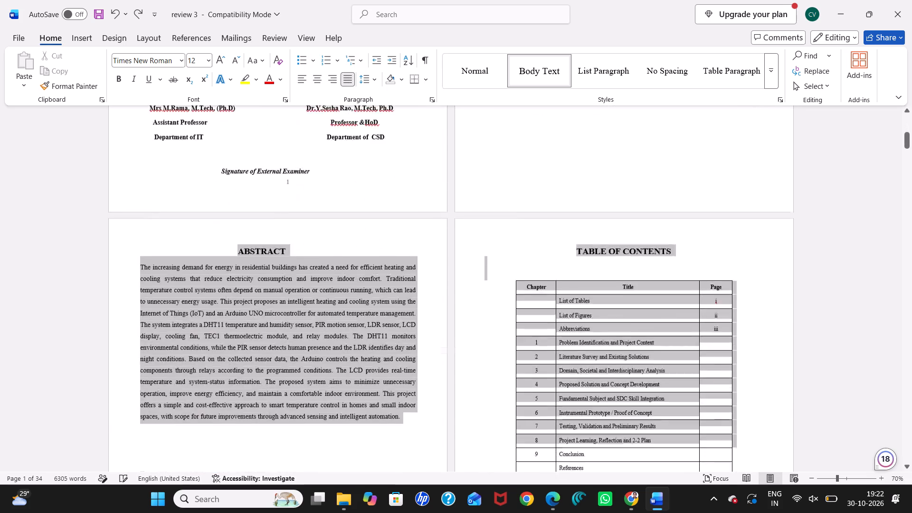
pyautogui.moveTo(715, 512); pyautogui.dragTo(830, 512)
pyautogui.scroll(1, 755, 512)
pyautogui.scroll(1, 807, 512)
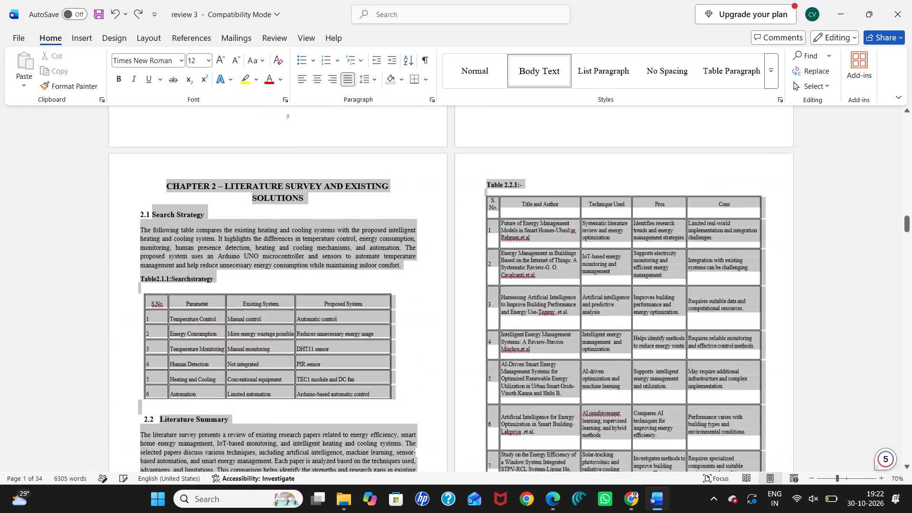
pyautogui.moveTo(830, 512); pyautogui.dragTo(911, 512)
pyautogui.scroll(6, 890, 512)
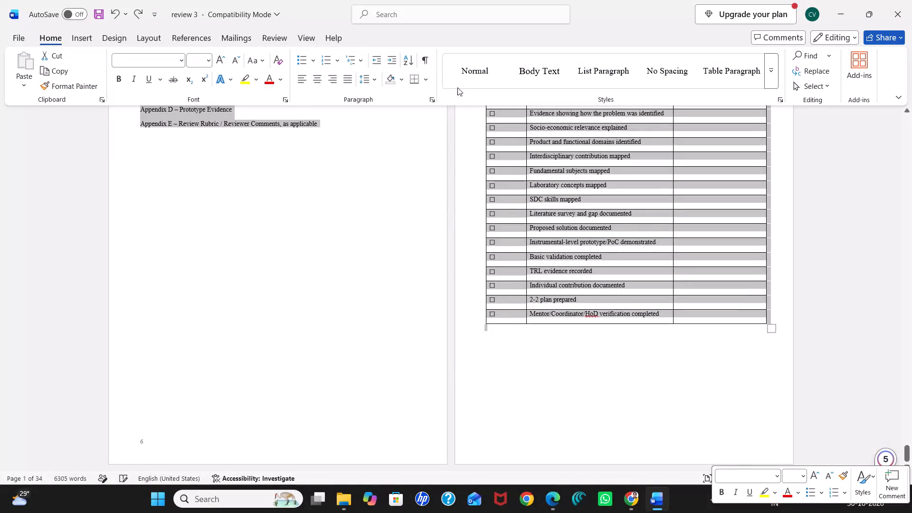
pyautogui.click(374, 78)
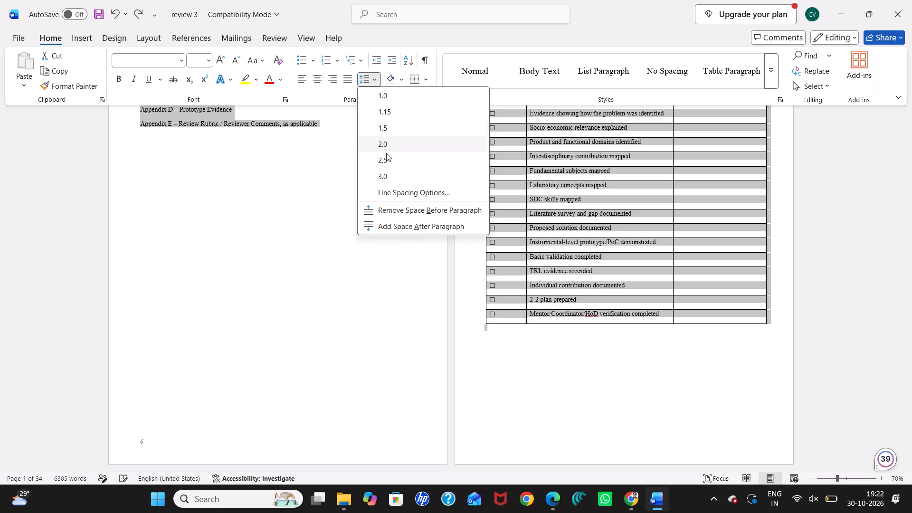
pyautogui.click(390, 191)
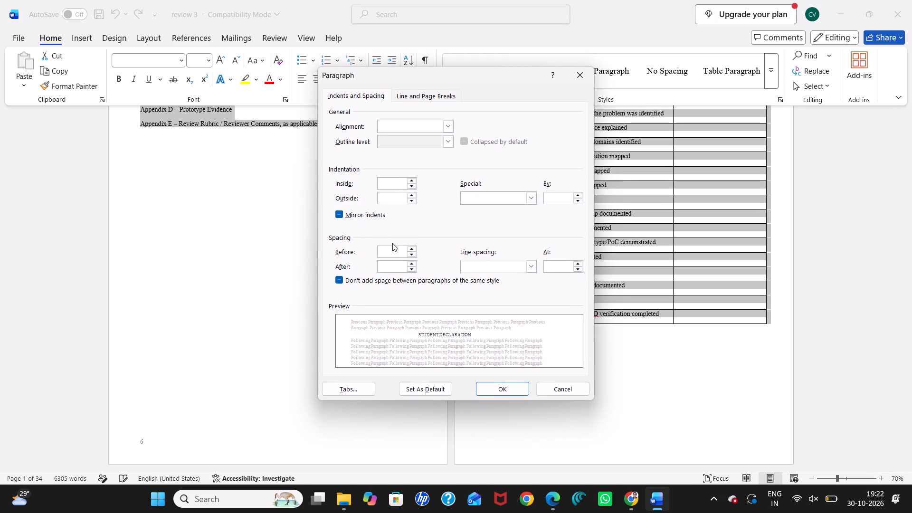
pyautogui.click(412, 247)
pyautogui.click(412, 247)
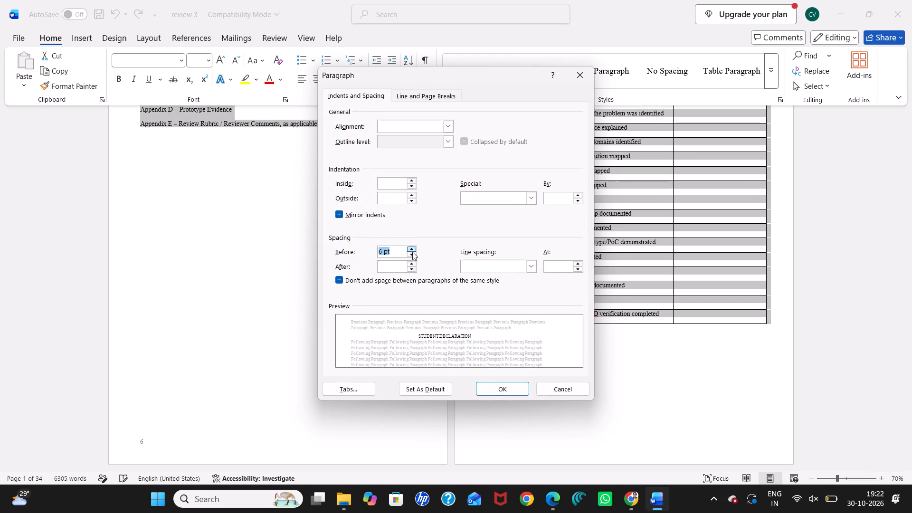
pyautogui.click(413, 267)
pyautogui.click(413, 267)
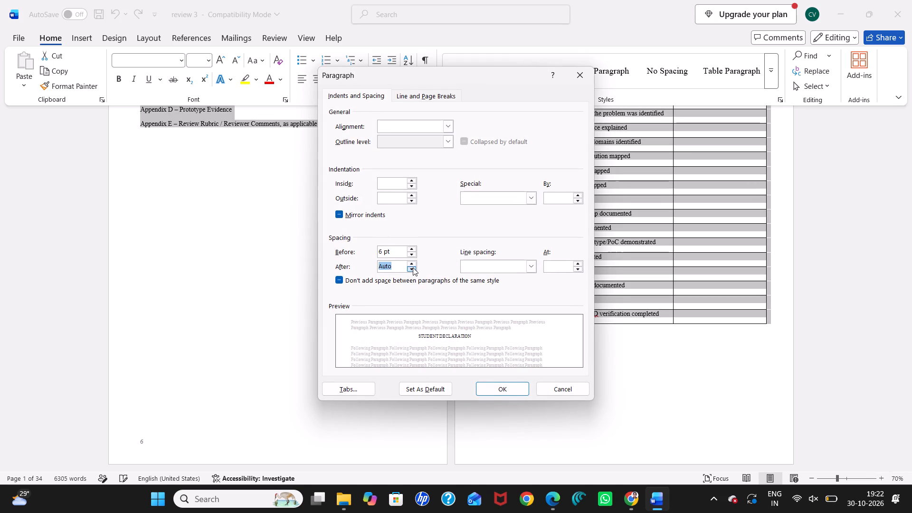
pyautogui.doubleClick(412, 262)
pyautogui.click(412, 262)
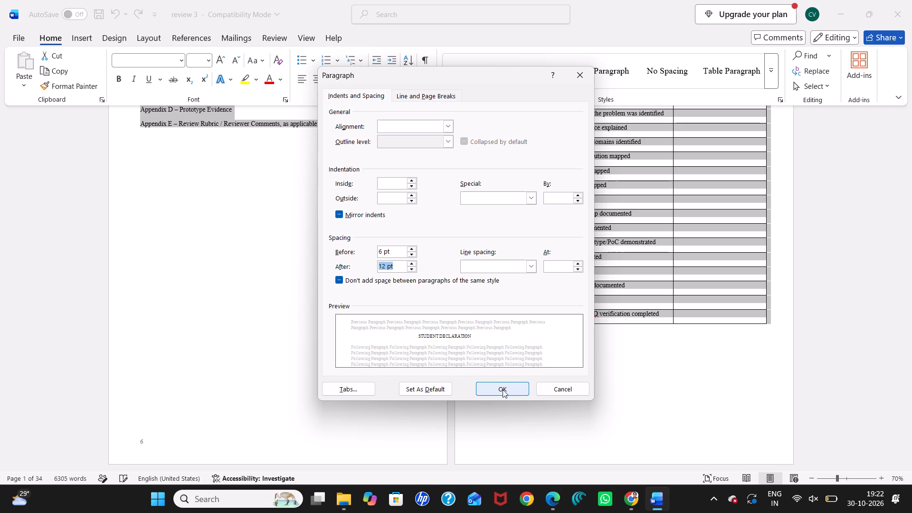
# Set the line spacing of the selected report content to 1.5 lines and apply the paragraph settings.
pyautogui.click(529, 262)
pyautogui.click(508, 283)
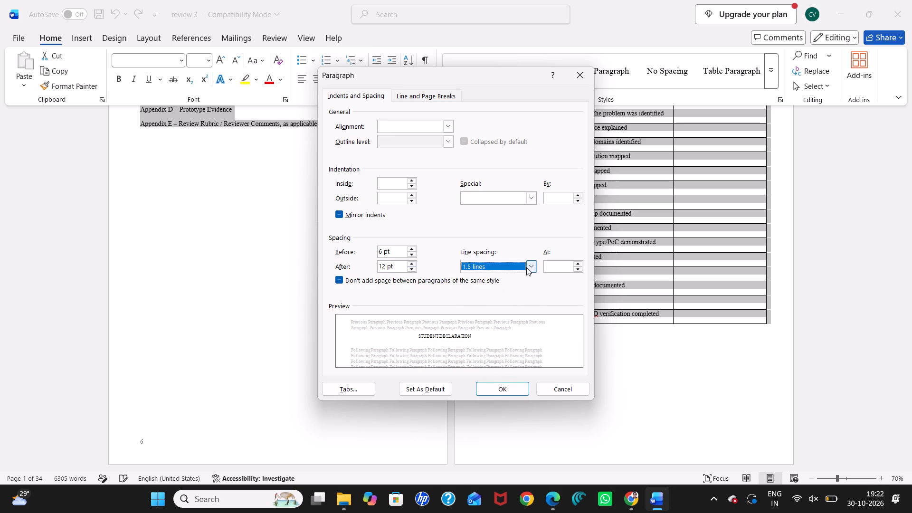
pyautogui.click(526, 267)
pyautogui.click(495, 278)
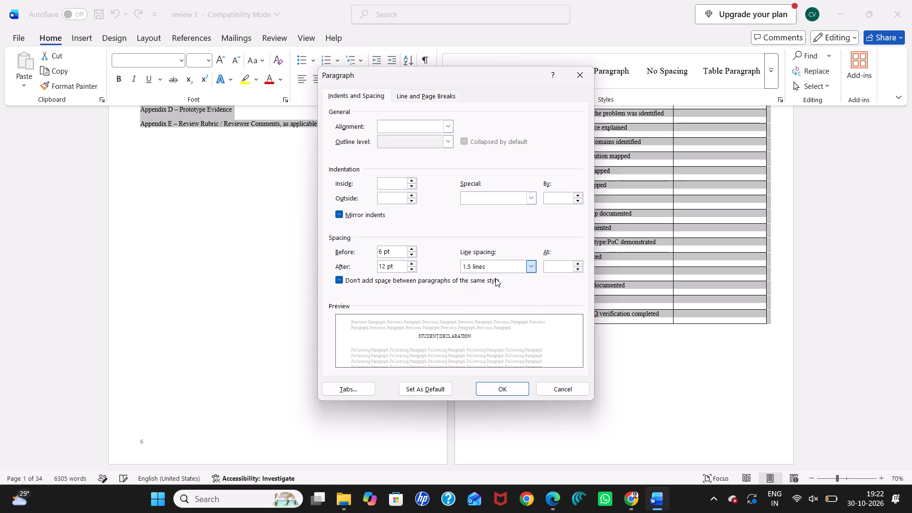
pyautogui.click(503, 387)
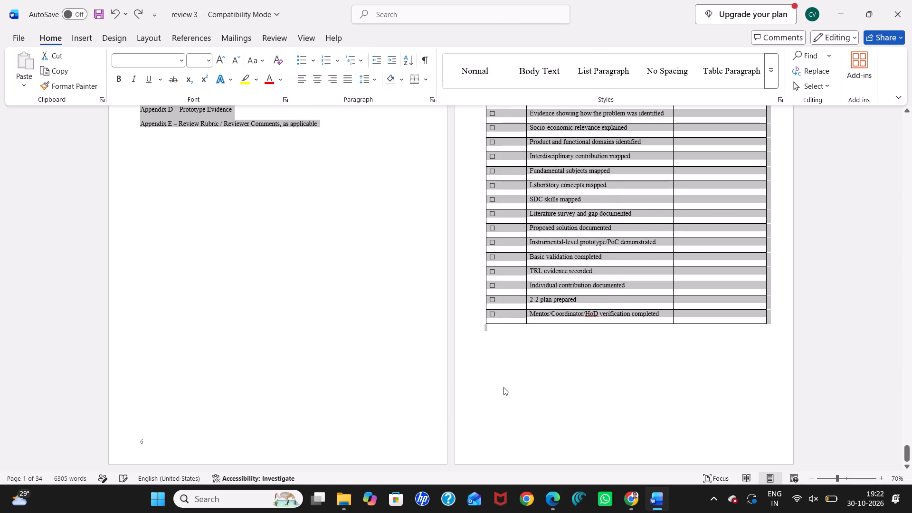
pyautogui.click(503, 387)
# Review the reformatted report from its last page back to the cover page, examining spacing, headings and tables.
pyautogui.scroll(2, 503, 387)
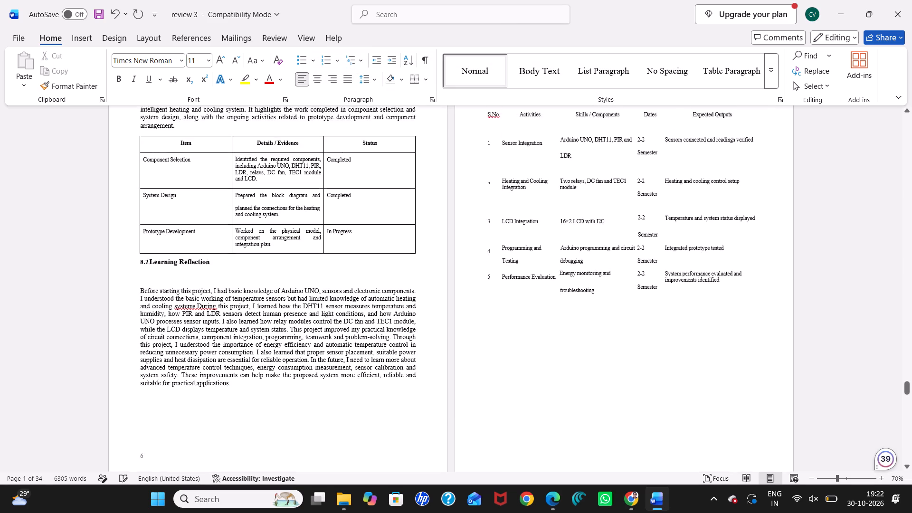
pyautogui.scroll(12, 503, 387)
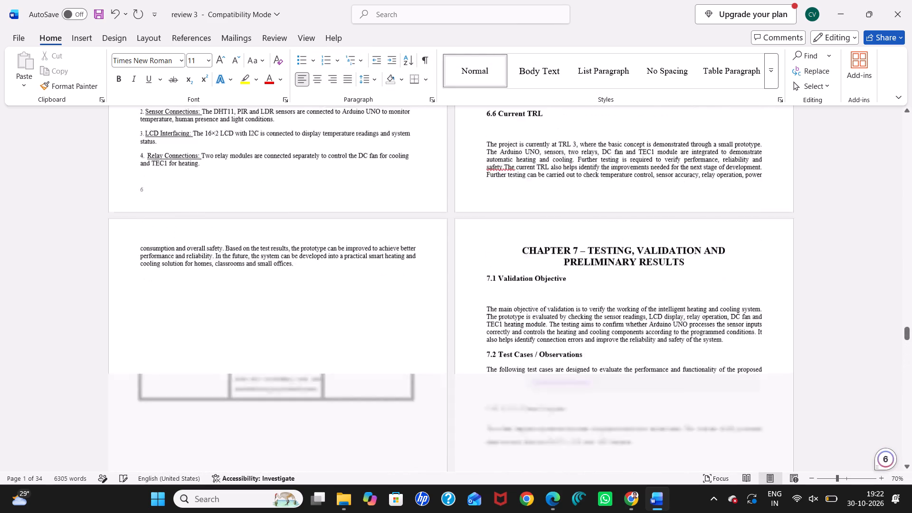
pyautogui.scroll(3, 503, 387)
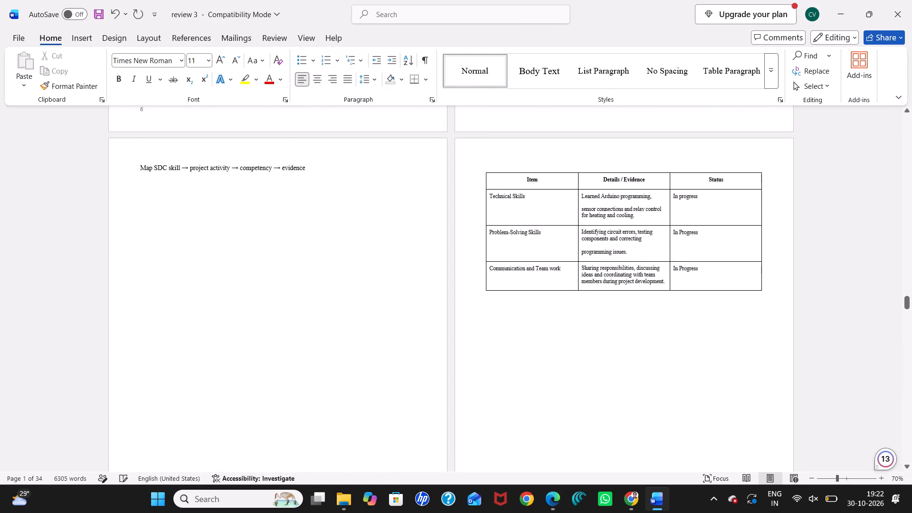
pyautogui.scroll(1, 503, 387)
pyautogui.scroll(20, 503, 387)
pyautogui.scroll(12, 503, 387)
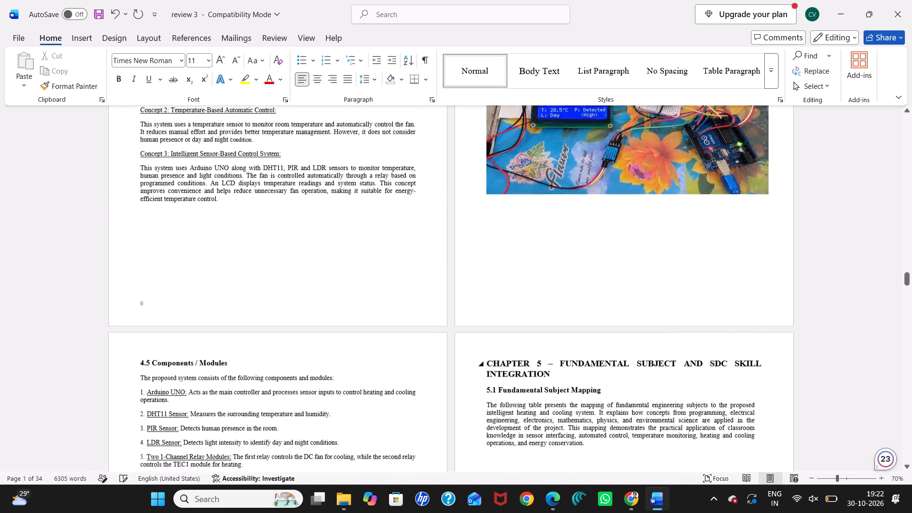
pyautogui.scroll(12, 503, 387)
pyautogui.scroll(20, 503, 387)
pyautogui.scroll(20, 503, 387)
pyautogui.scroll(20, 503, 387)
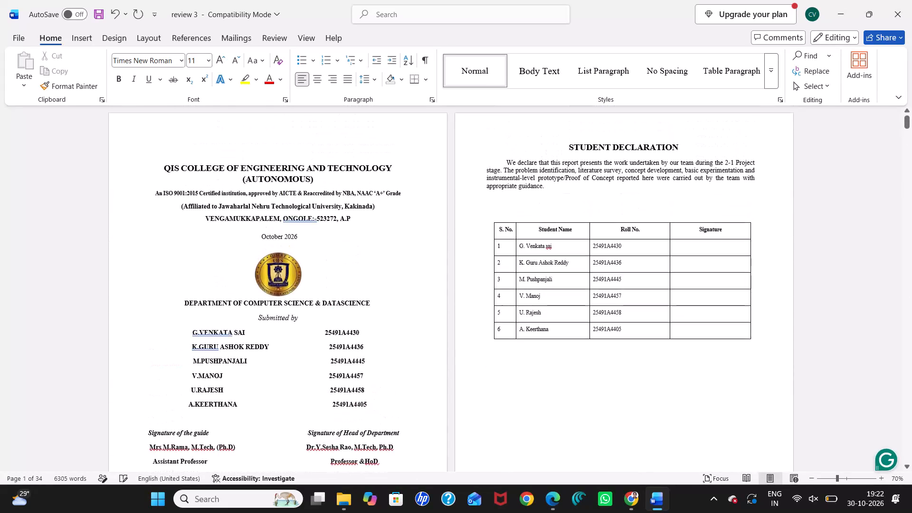
pyautogui.scroll(-4, 503, 387)
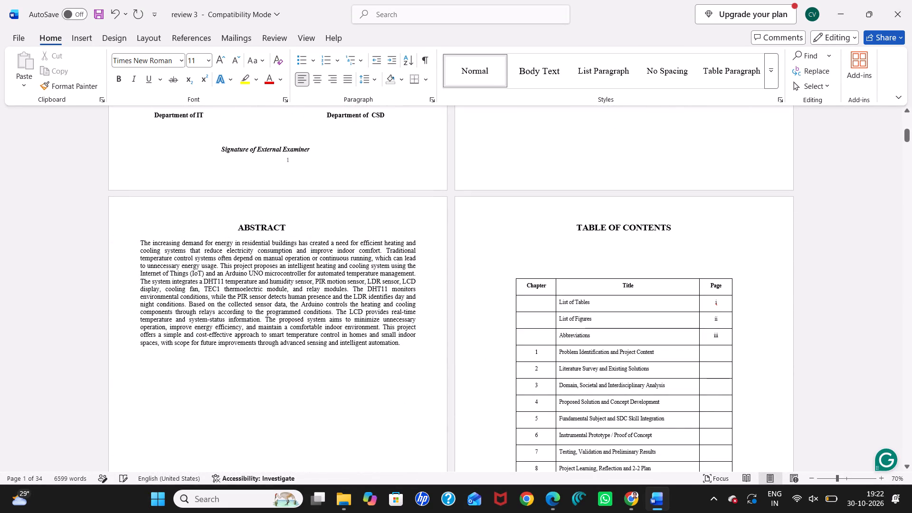
# Set the font size of the whole abstract, including its heading and body paragraph, to 12 pt.
pyautogui.moveTo(410, 349); pyautogui.dragTo(294, 313)
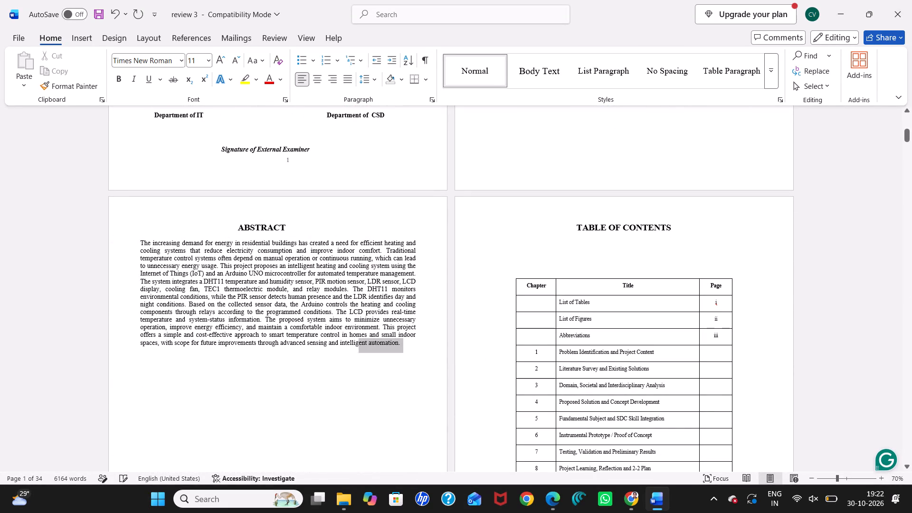
pyautogui.moveTo(294, 313); pyautogui.dragTo(131, 238)
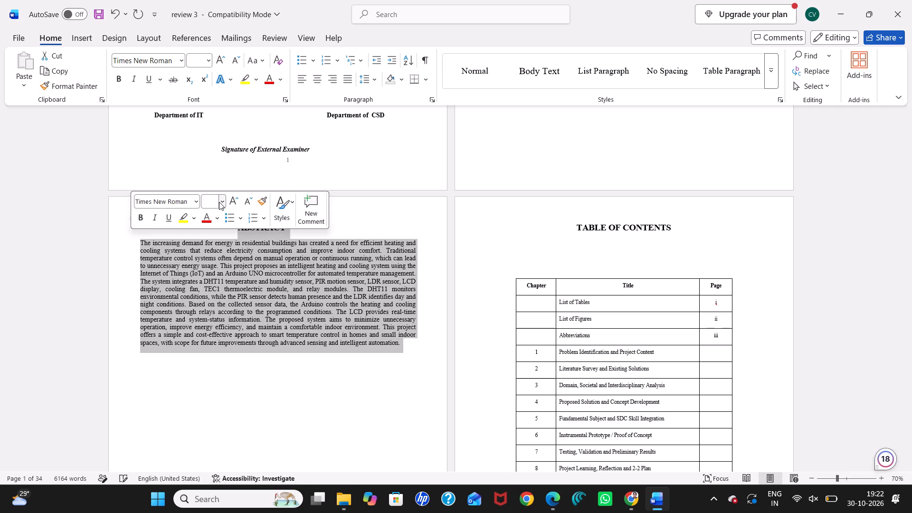
pyautogui.click(219, 202)
pyautogui.click(212, 259)
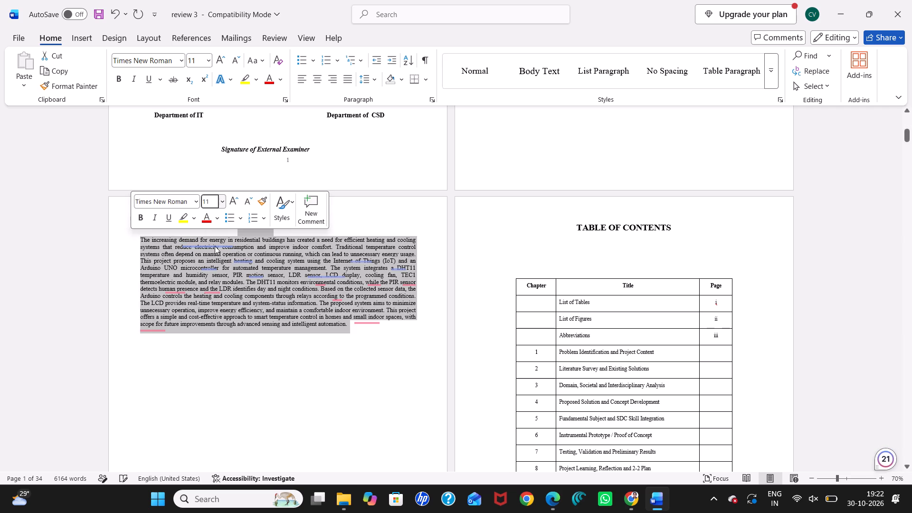
pyautogui.click(223, 201)
pyautogui.click(211, 277)
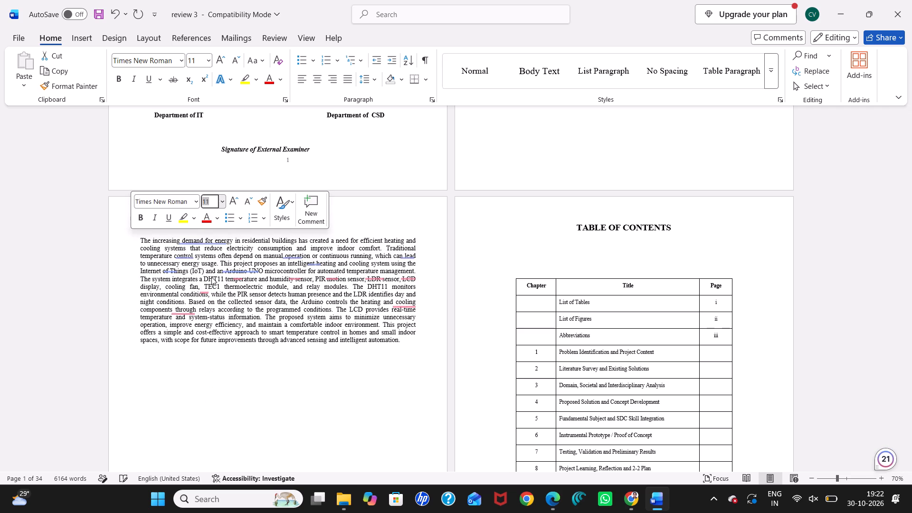
pyautogui.click(298, 351)
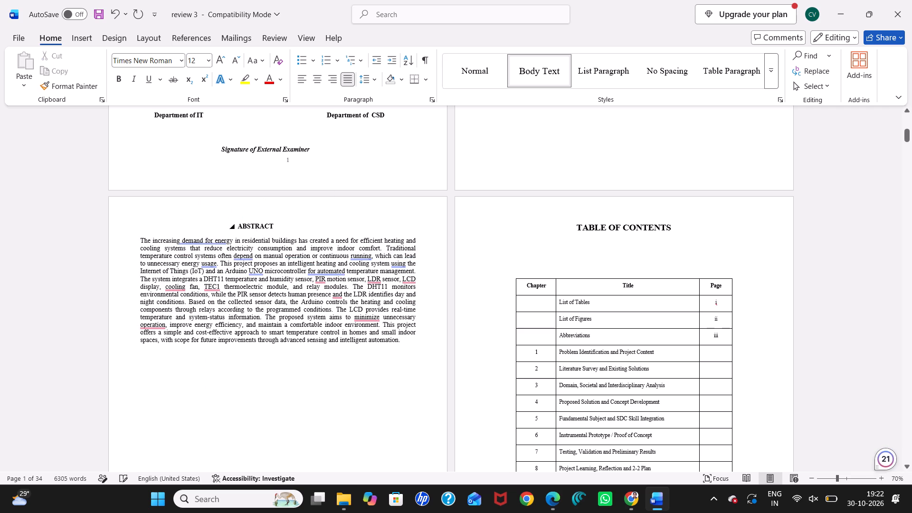
# Set the font size of the ABSTRACT heading to 16 pt.
pyautogui.moveTo(277, 229); pyautogui.dragTo(234, 221)
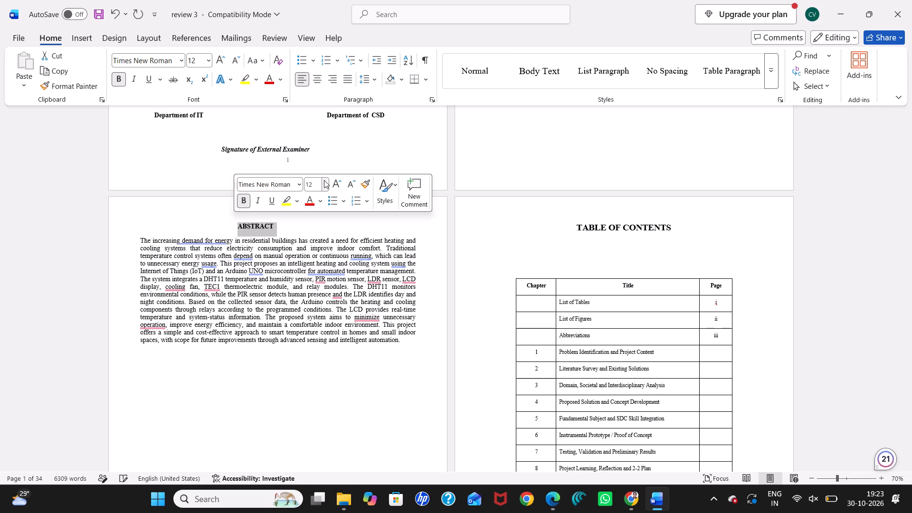
pyautogui.click(324, 180)
pyautogui.click(317, 283)
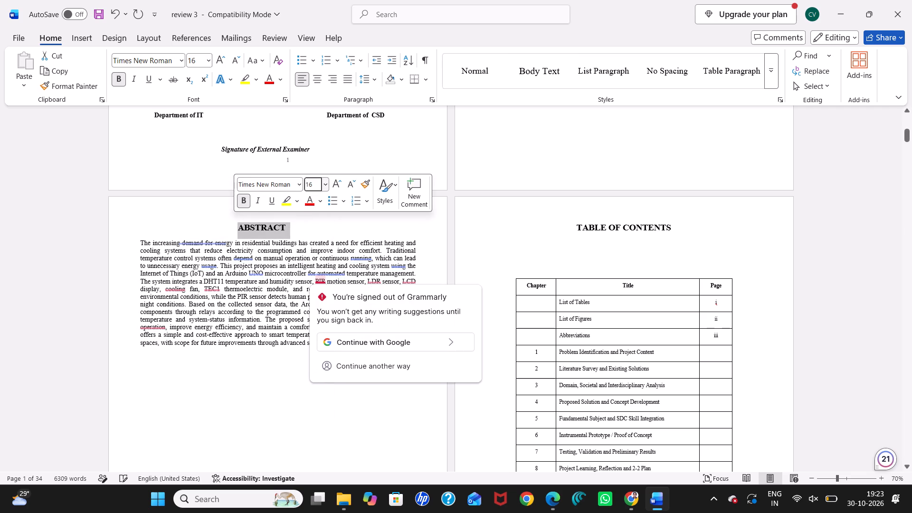
# Select the TABLE OF CONTENTS heading and check the formatting of the contents table beneath it.
pyautogui.click(457, 232)
pyautogui.click(573, 241)
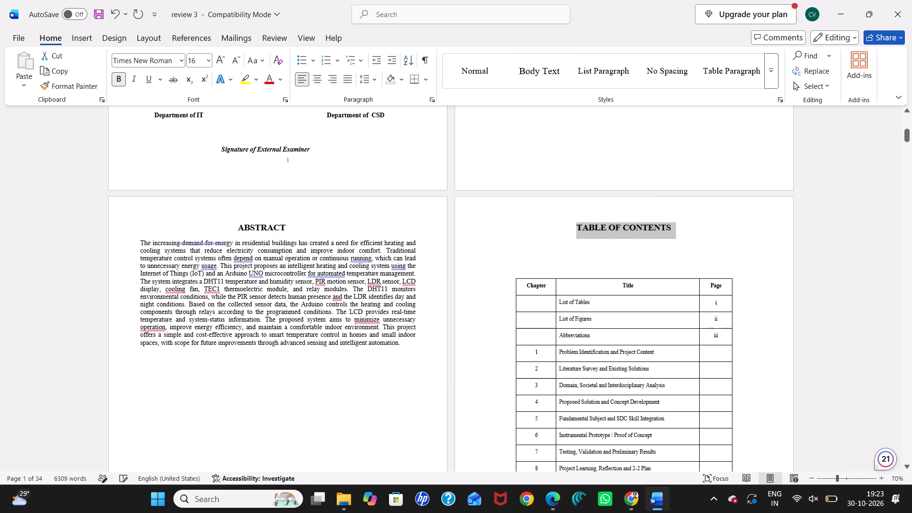
pyautogui.scroll(-1, 661, 250)
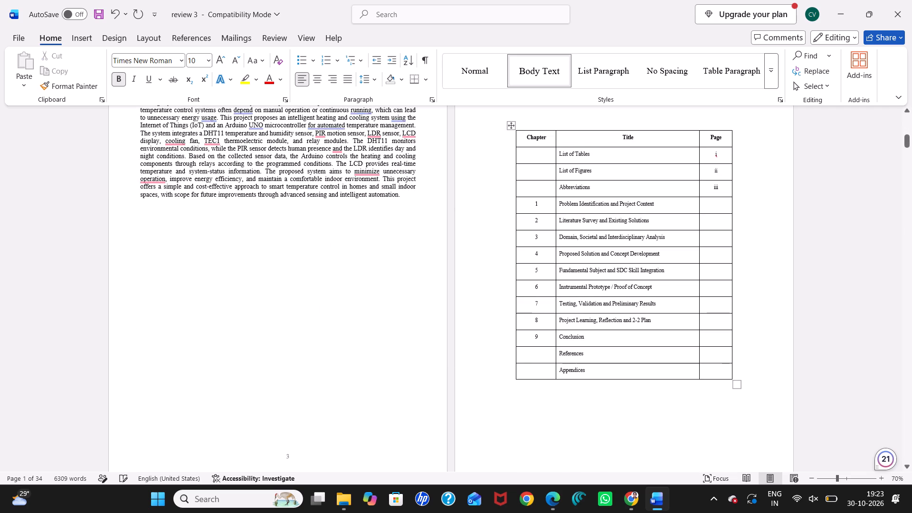